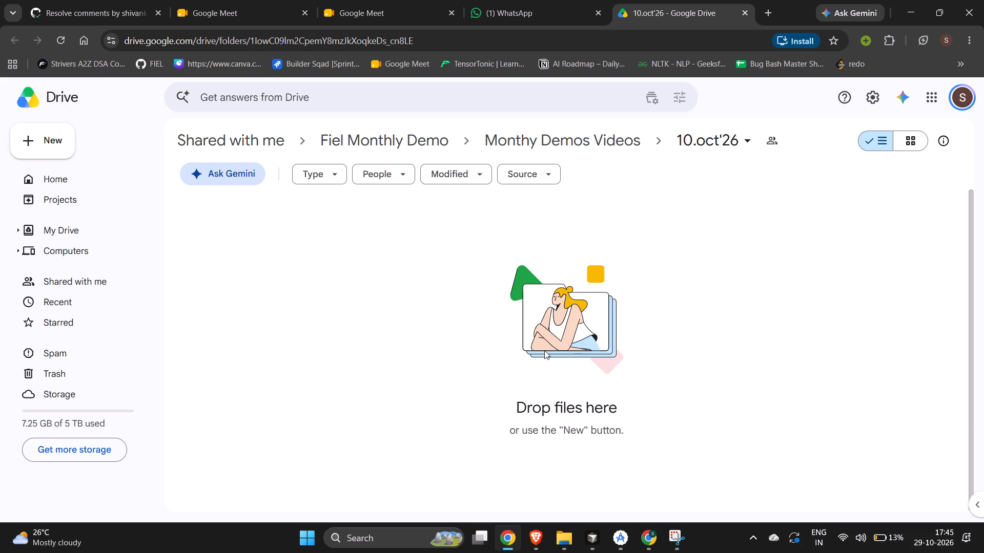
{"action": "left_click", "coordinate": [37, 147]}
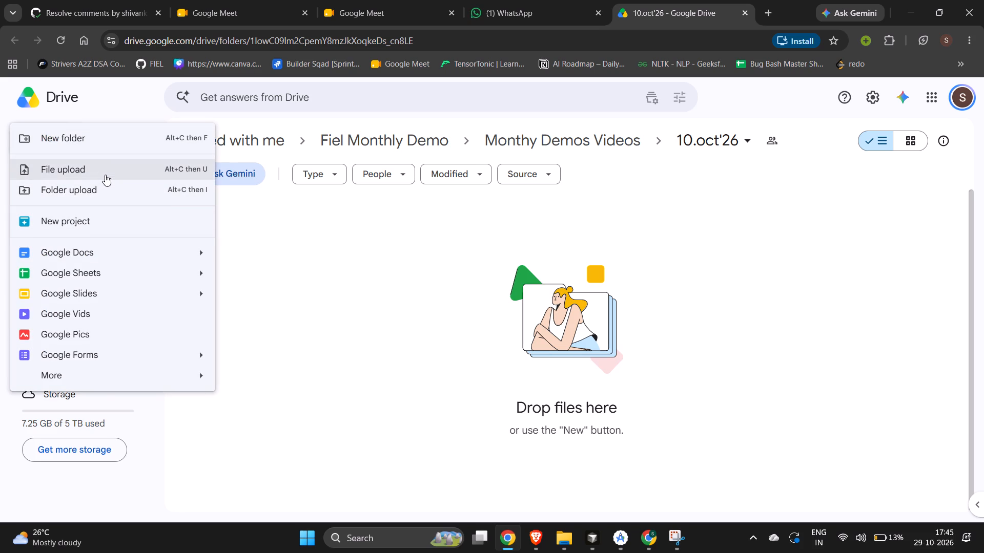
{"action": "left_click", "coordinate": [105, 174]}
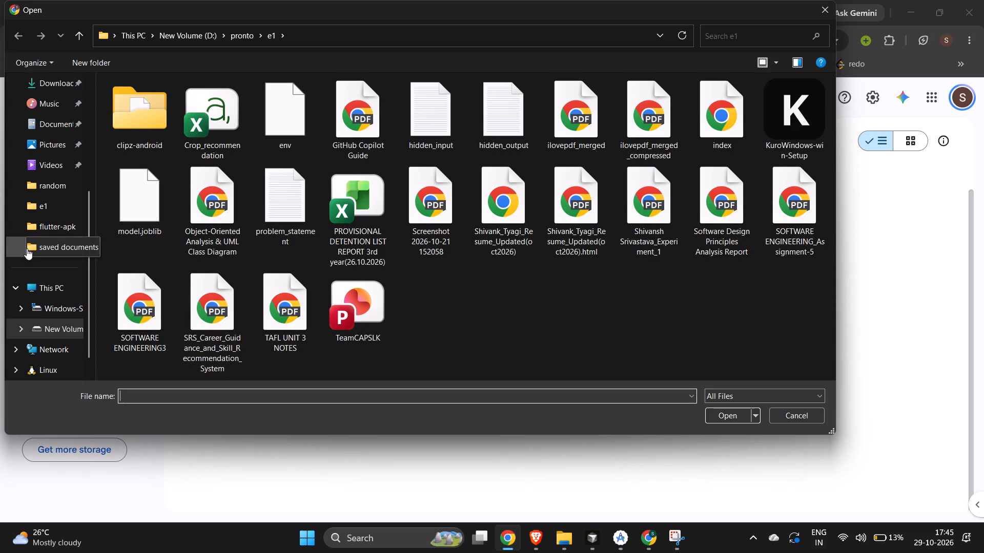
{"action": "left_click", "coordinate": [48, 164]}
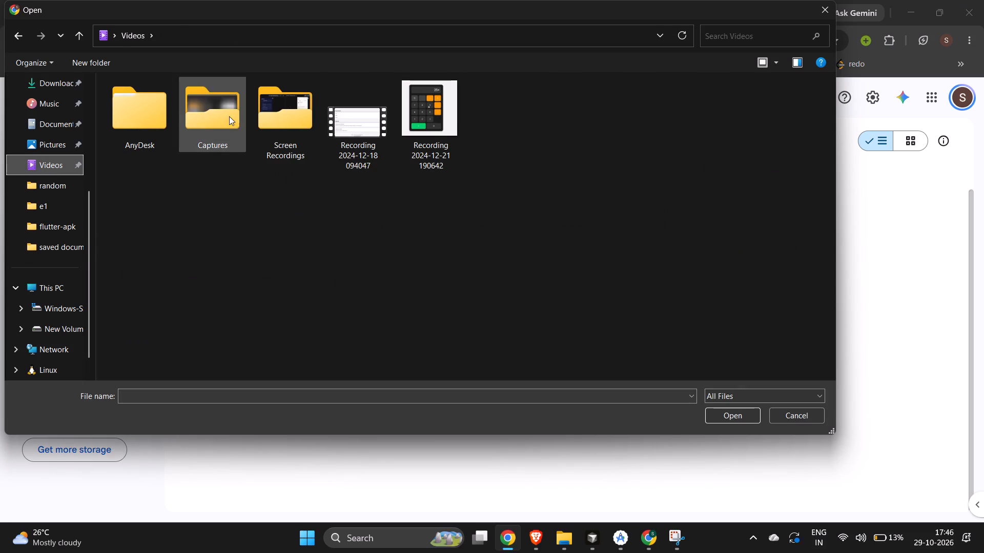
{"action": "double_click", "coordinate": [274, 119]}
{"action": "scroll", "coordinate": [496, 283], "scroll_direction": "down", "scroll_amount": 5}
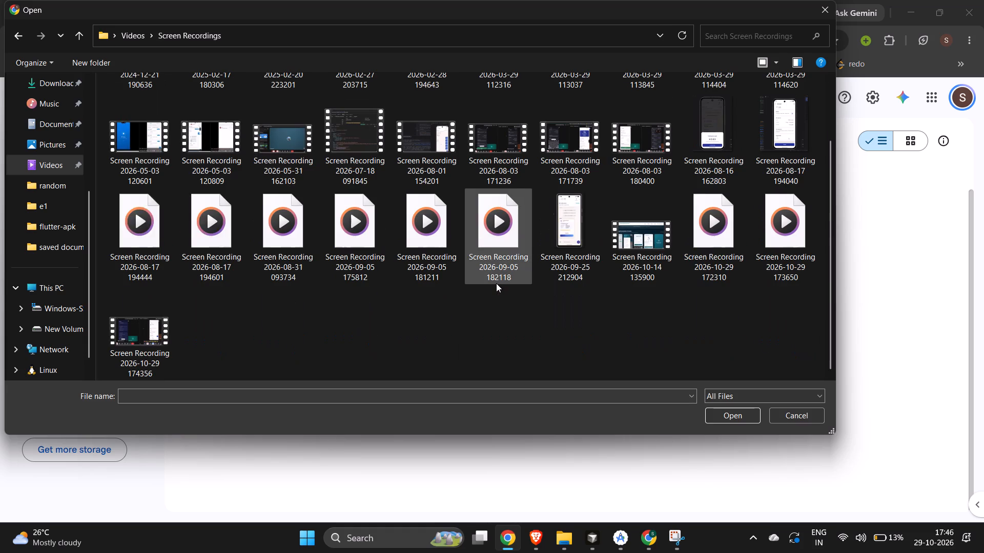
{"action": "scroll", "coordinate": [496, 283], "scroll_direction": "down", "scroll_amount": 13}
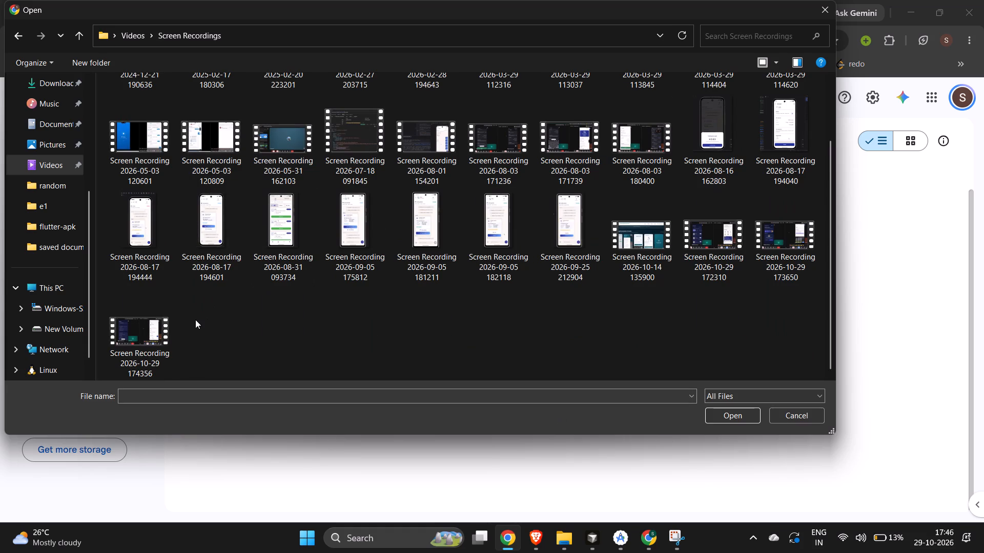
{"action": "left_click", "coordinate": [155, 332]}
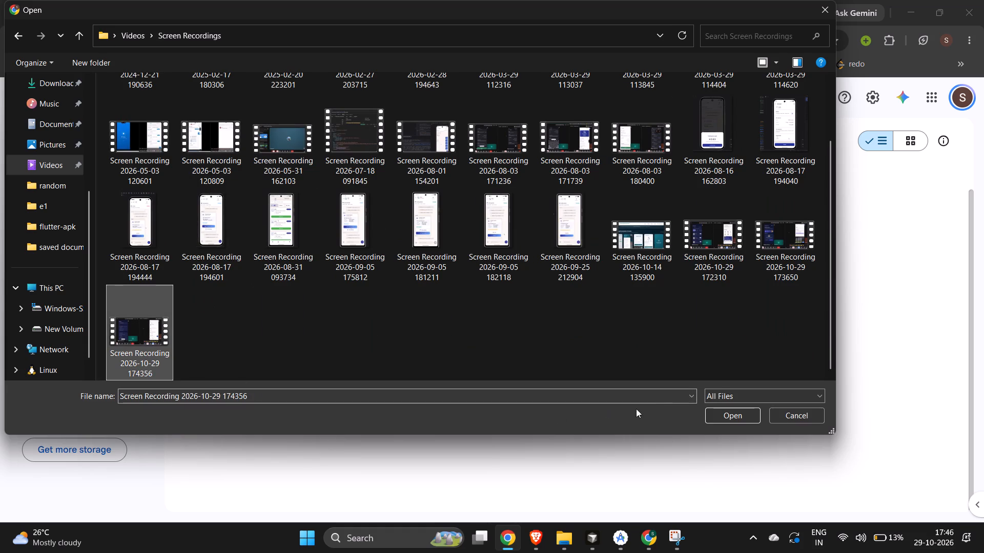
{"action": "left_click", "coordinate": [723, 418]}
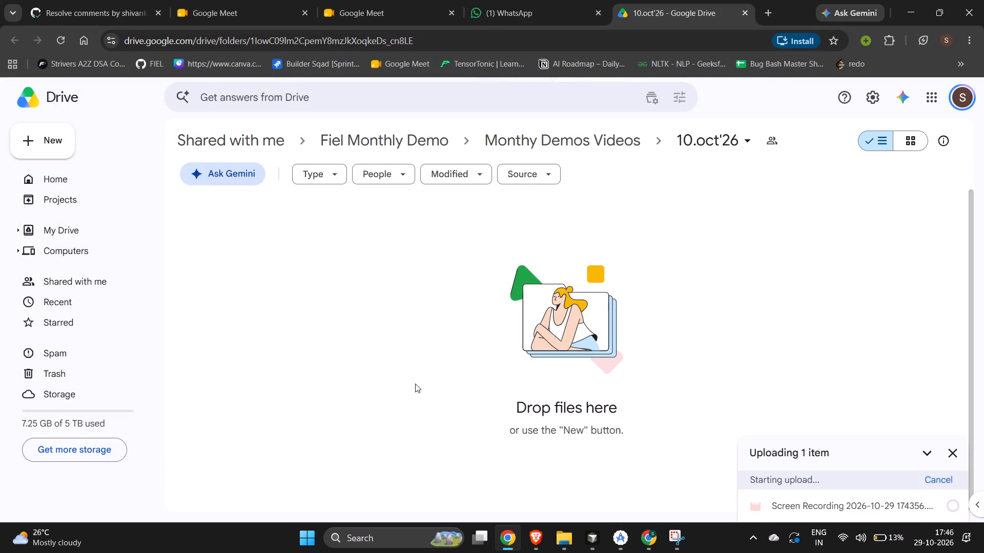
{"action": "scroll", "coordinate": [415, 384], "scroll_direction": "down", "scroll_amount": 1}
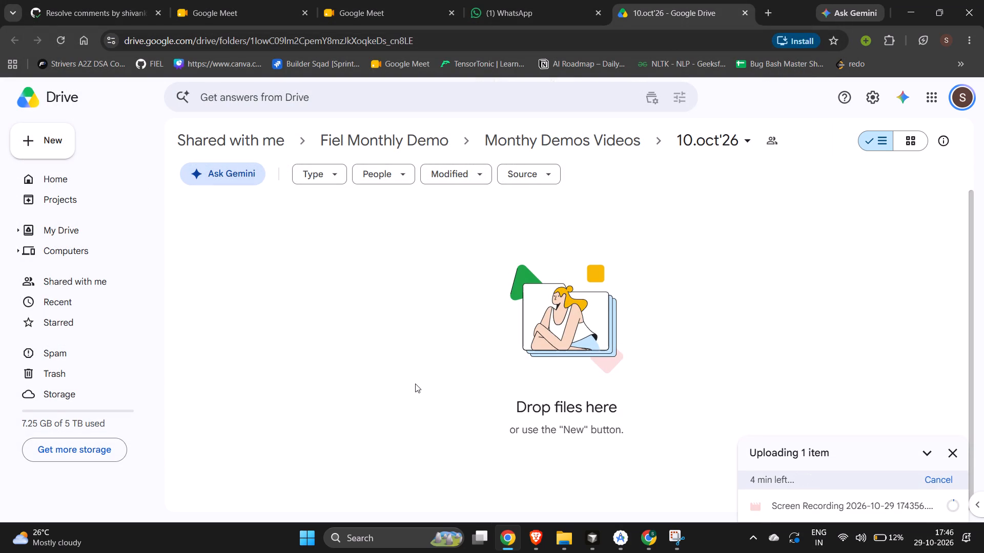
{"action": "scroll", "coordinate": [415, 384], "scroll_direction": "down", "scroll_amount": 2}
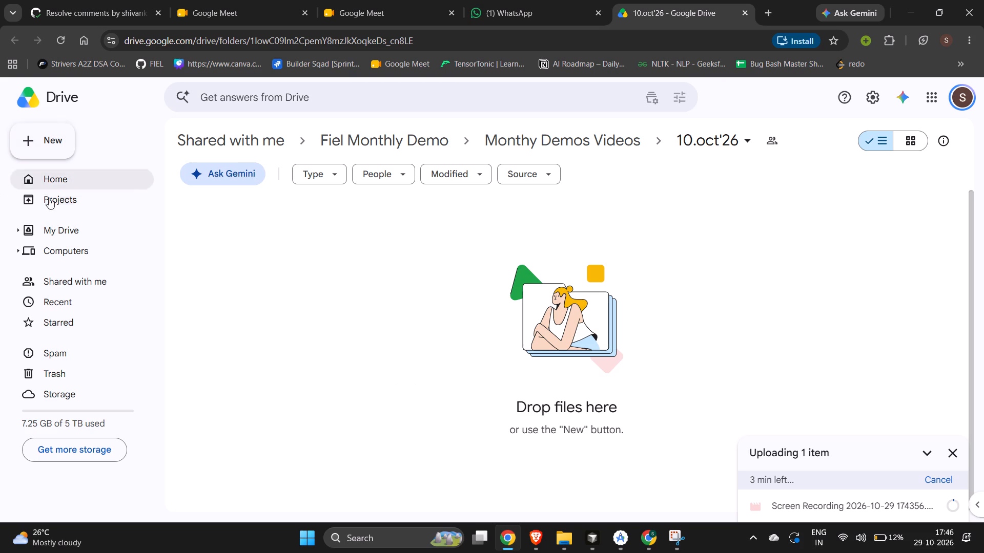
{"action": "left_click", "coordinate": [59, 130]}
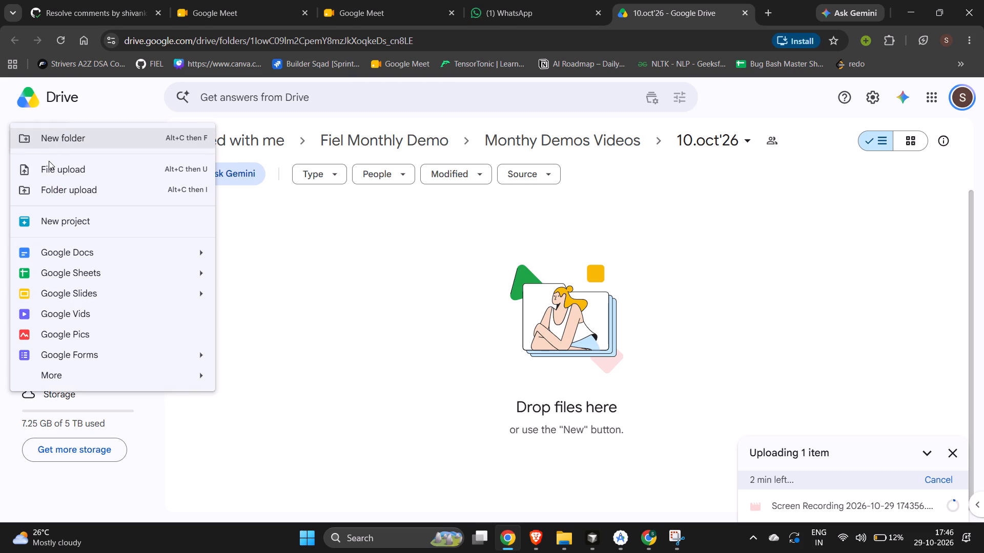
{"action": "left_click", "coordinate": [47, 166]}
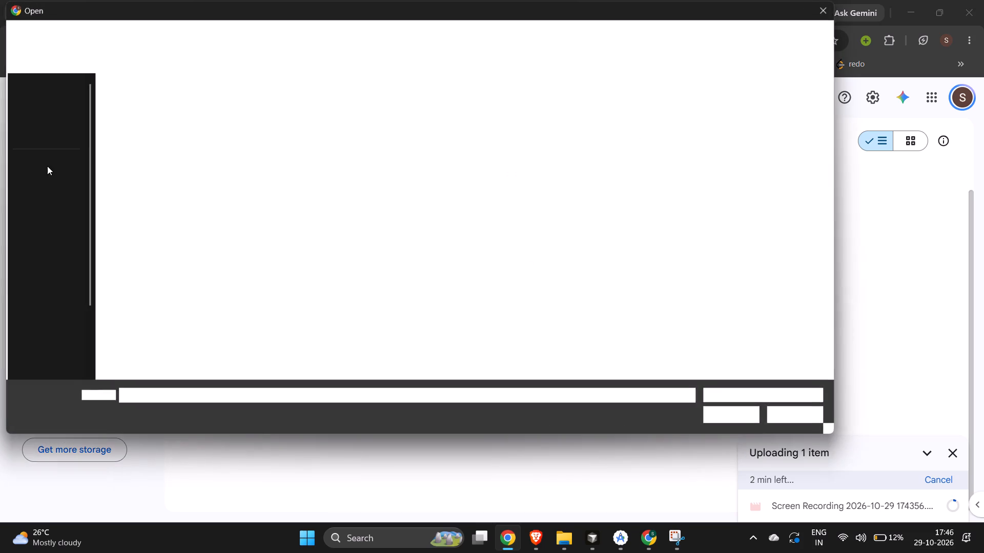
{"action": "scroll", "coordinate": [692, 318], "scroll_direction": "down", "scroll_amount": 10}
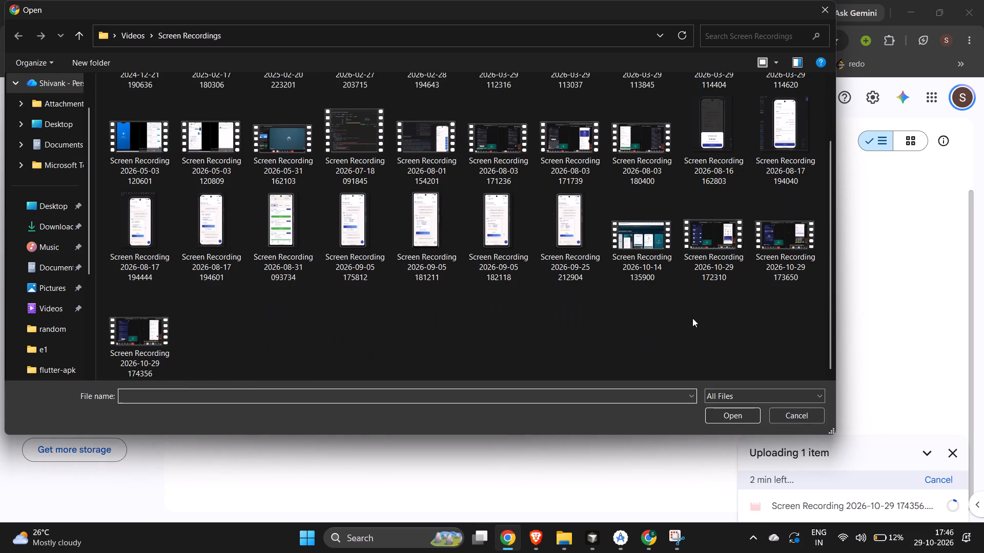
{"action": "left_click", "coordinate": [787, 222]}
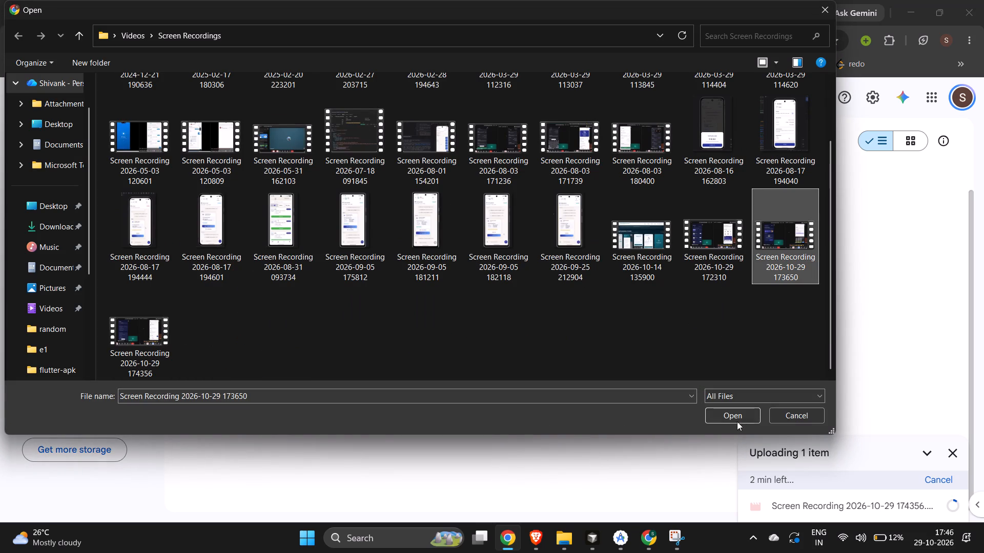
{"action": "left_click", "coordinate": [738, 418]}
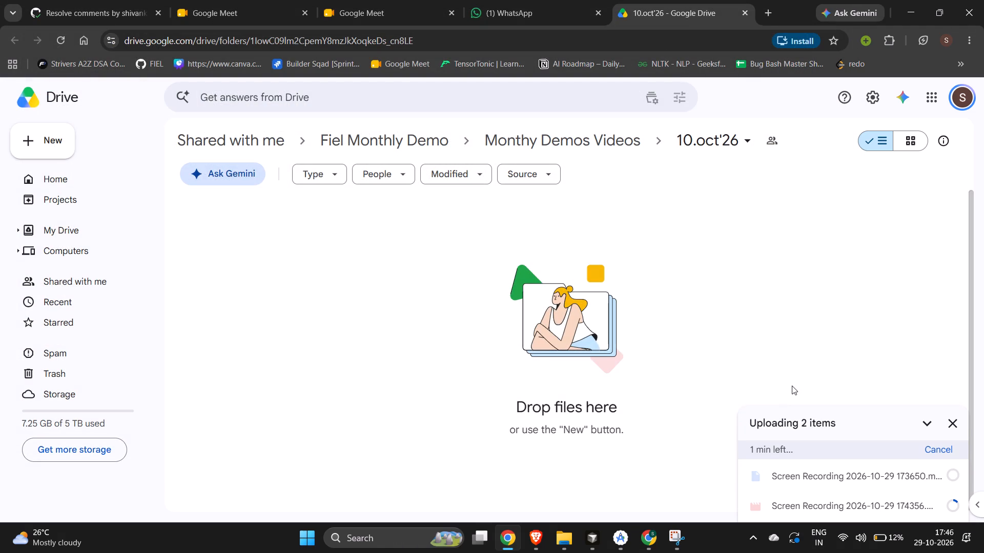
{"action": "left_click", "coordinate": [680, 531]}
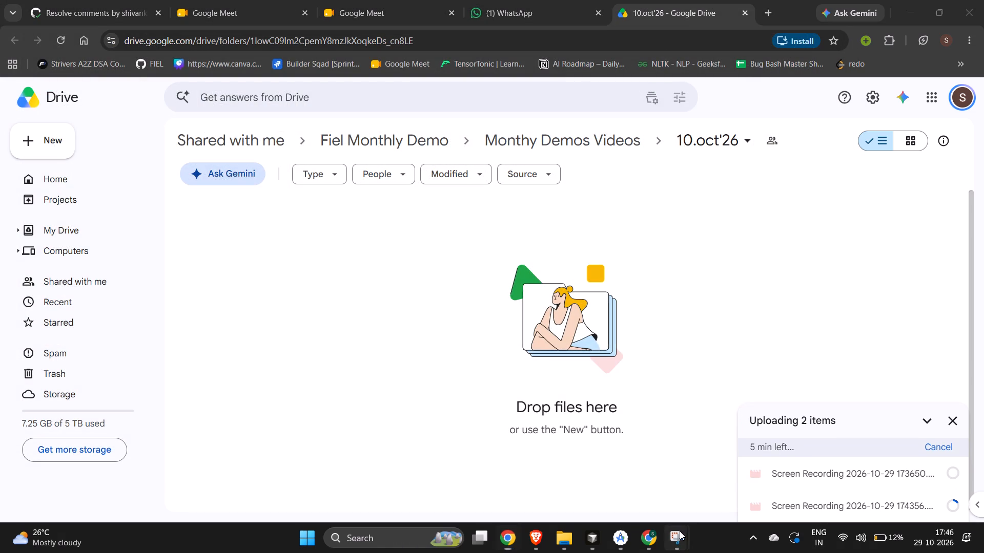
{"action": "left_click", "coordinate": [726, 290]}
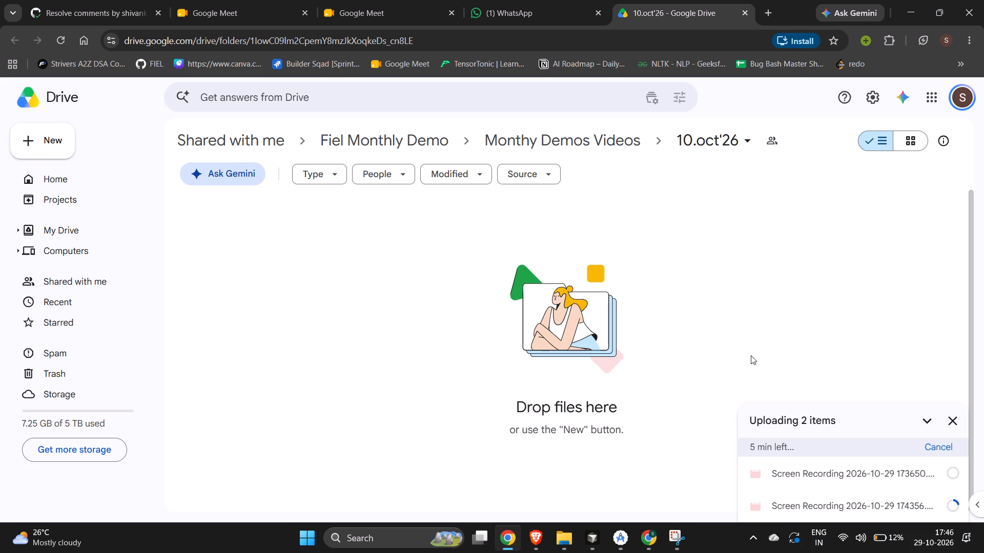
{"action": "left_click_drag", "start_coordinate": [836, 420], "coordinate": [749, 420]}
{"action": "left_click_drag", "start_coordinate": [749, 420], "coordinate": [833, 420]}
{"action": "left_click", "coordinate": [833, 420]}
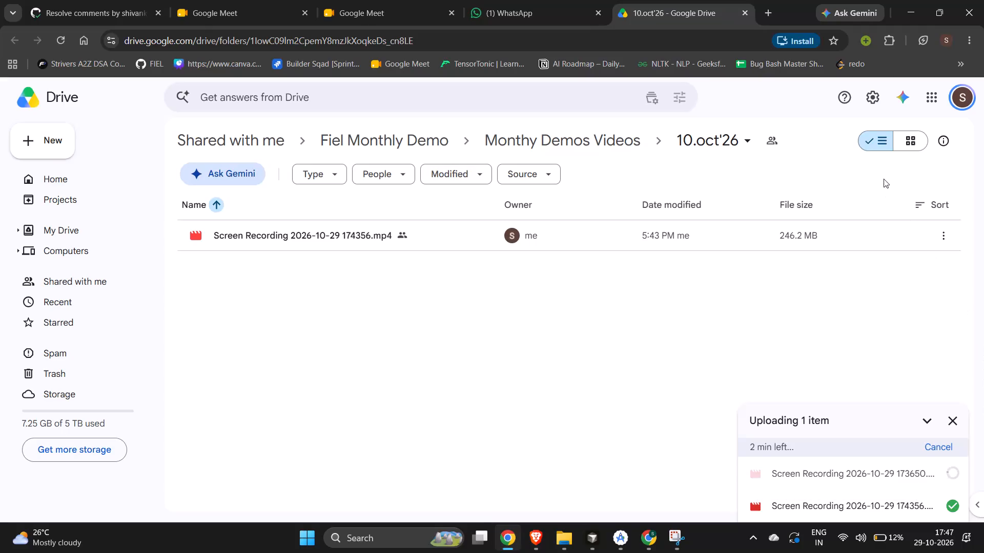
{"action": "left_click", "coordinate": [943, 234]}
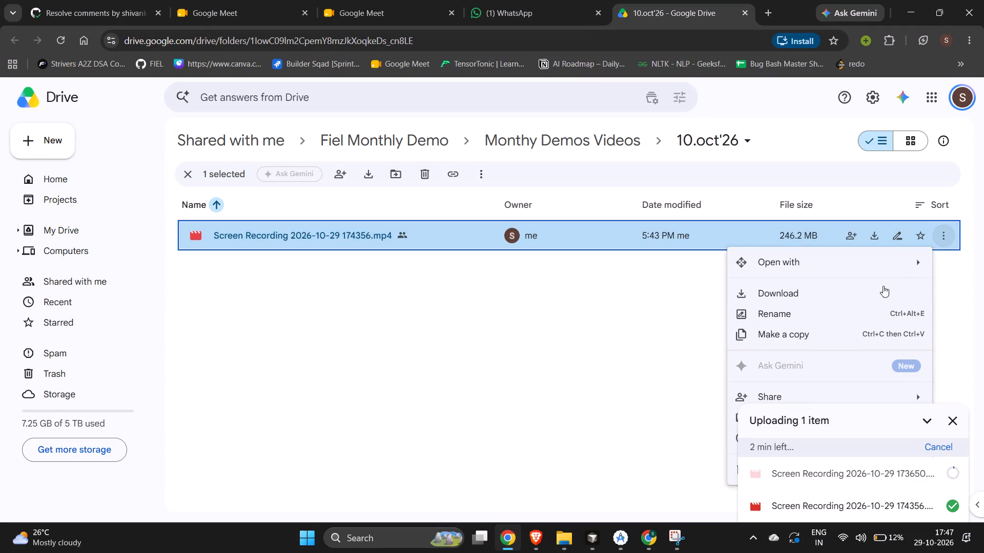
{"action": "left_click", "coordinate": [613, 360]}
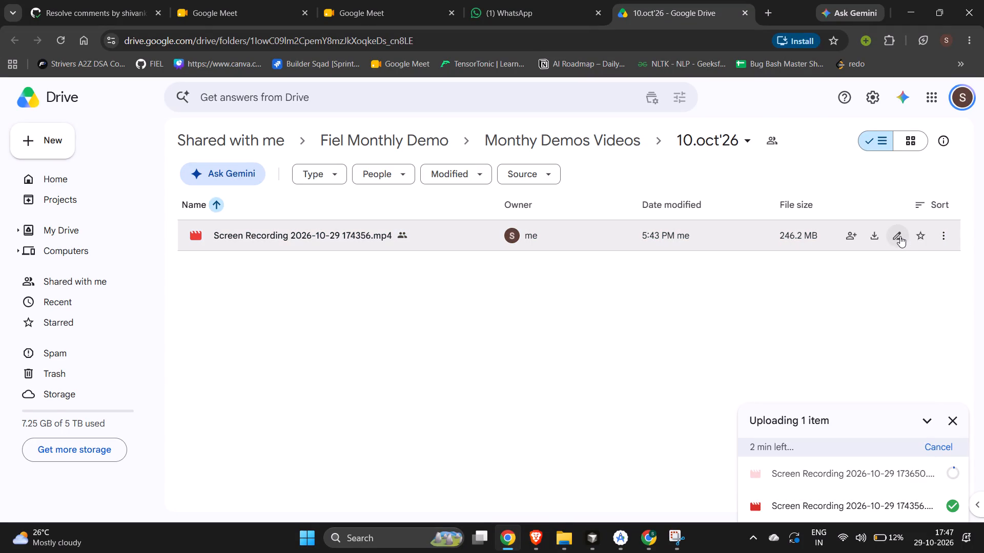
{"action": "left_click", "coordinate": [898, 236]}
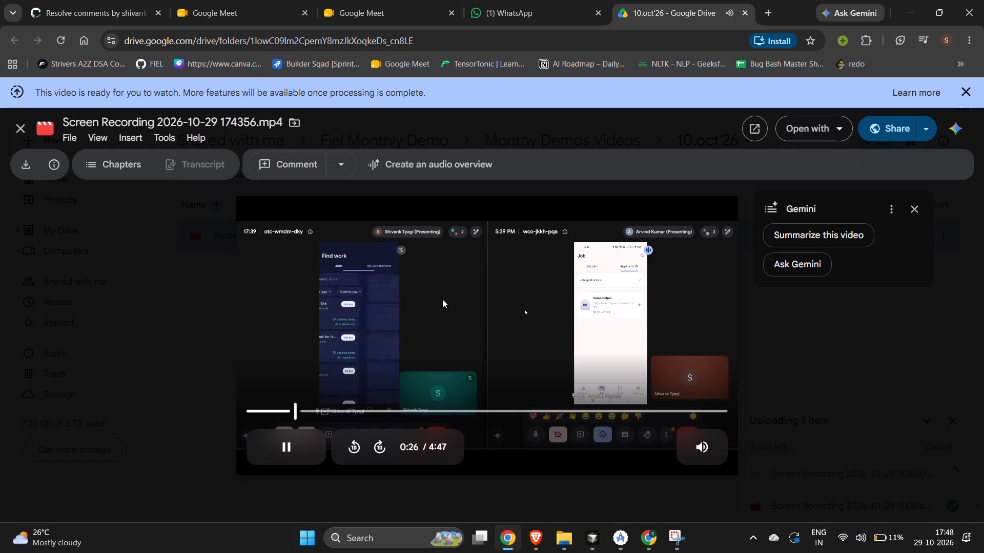
{"action": "left_click", "coordinate": [19, 130]}
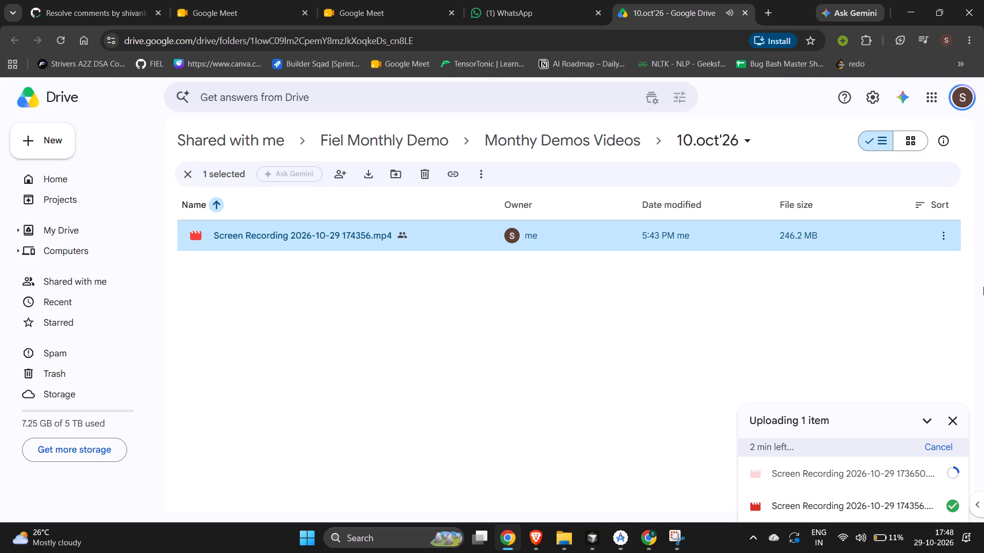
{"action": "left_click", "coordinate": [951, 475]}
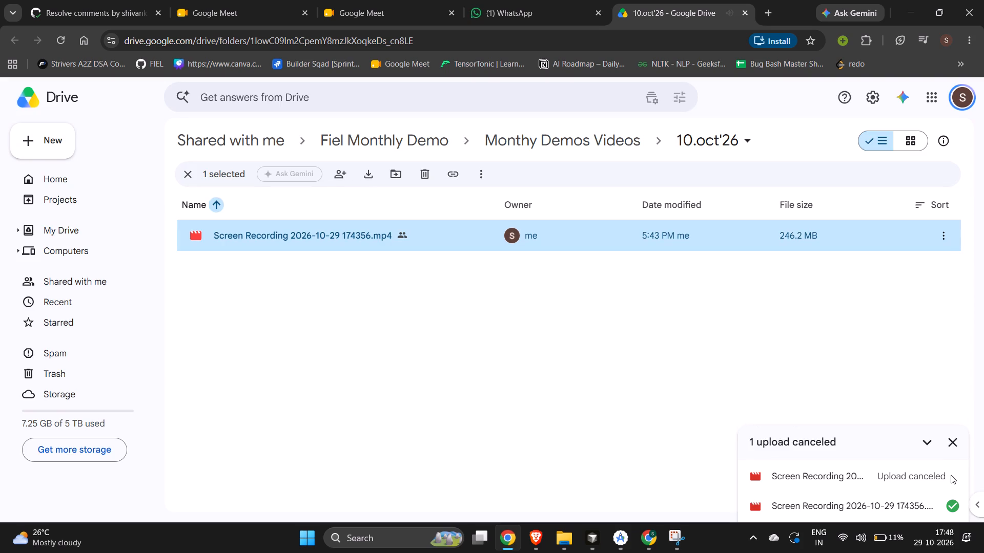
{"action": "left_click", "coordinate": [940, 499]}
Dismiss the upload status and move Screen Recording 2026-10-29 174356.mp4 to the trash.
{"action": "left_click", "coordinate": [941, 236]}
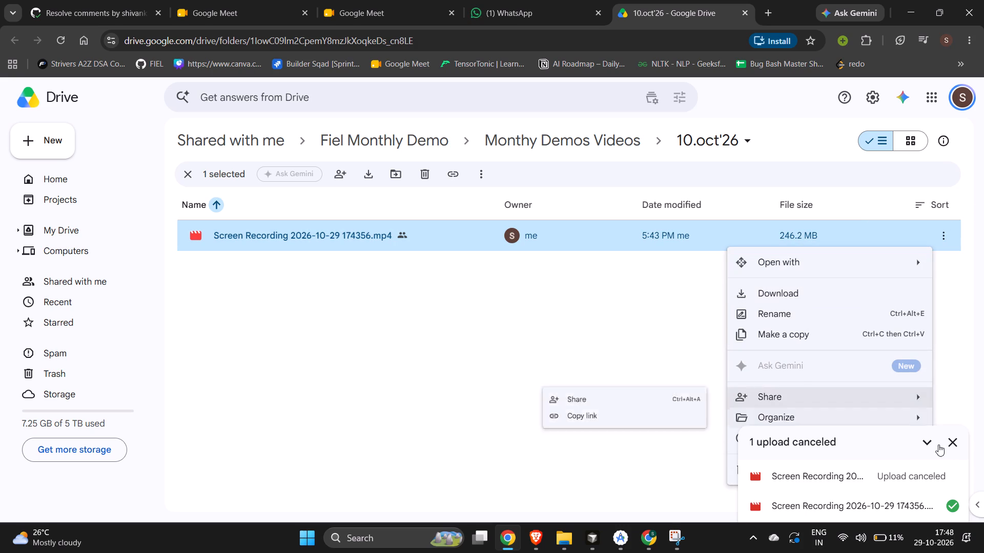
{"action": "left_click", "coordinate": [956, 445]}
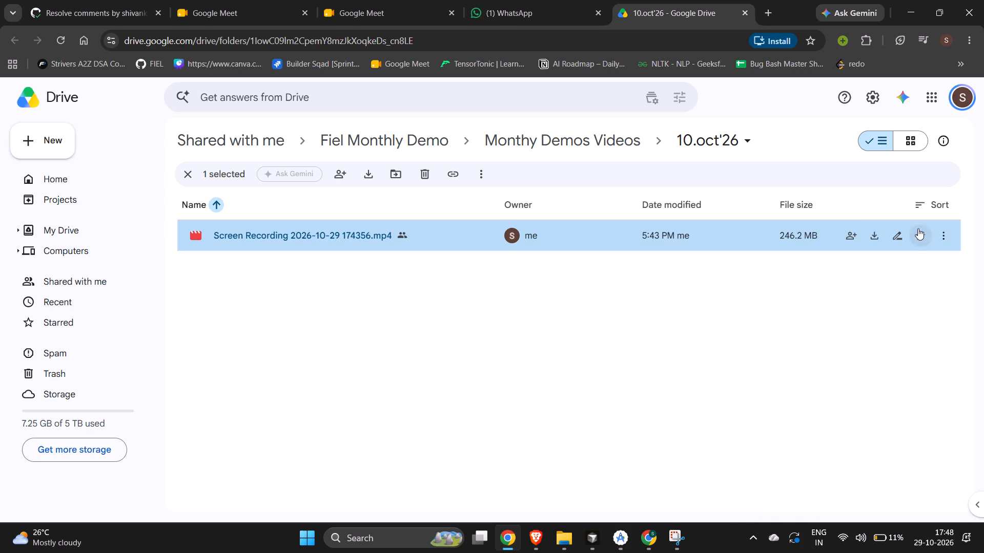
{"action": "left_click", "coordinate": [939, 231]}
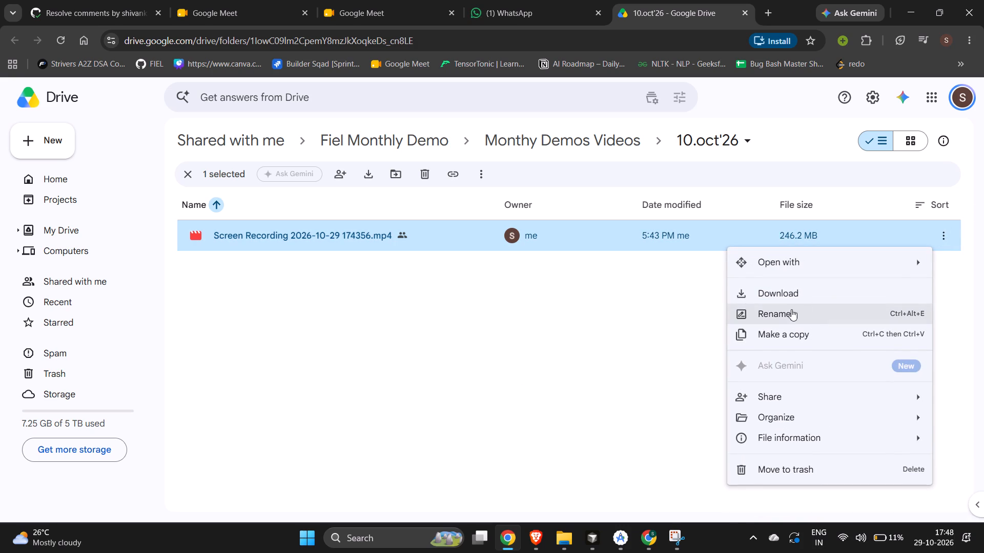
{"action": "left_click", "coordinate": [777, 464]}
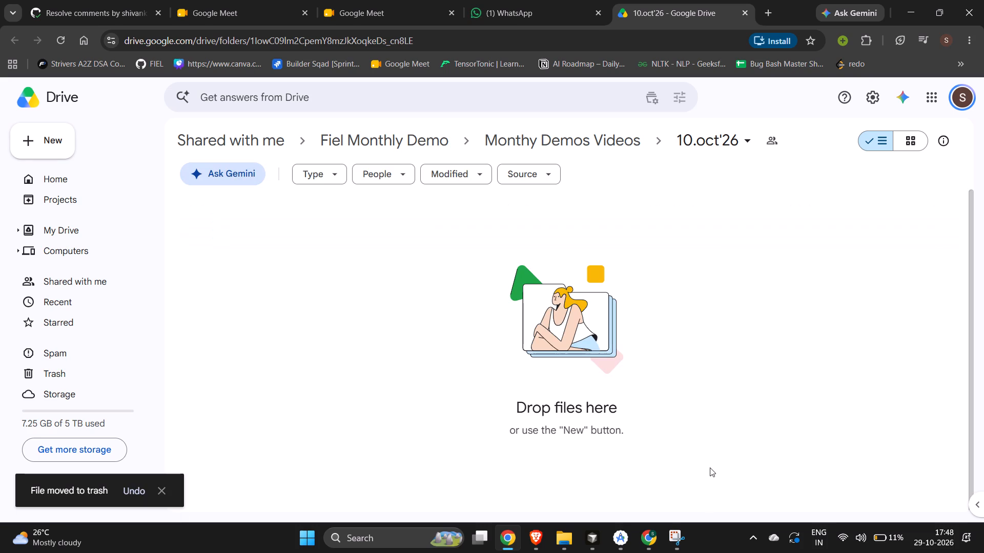
Switch to the Snipping Tool window holding the sevetu demo recording, look at it, and close that window.
{"action": "left_click", "coordinate": [668, 552]}
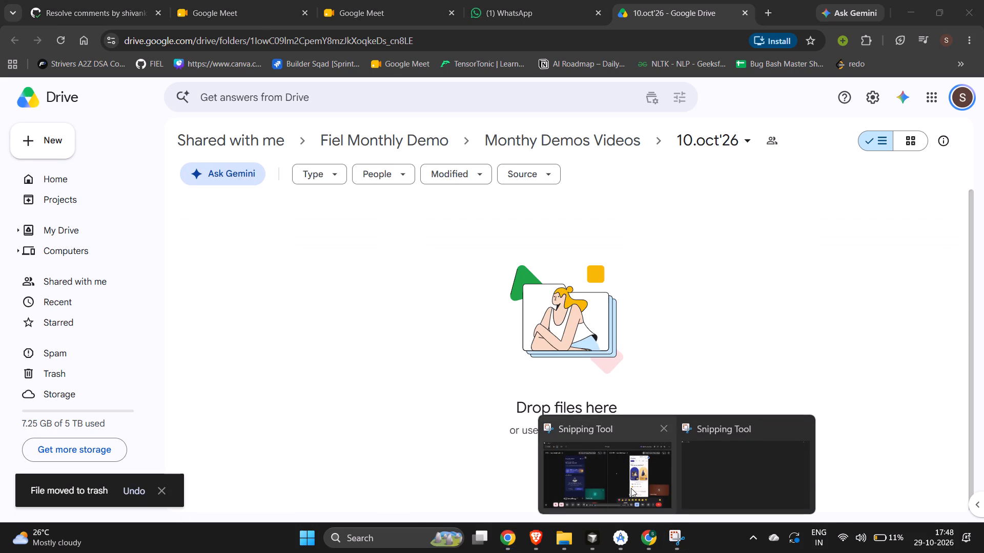
{"action": "left_click", "coordinate": [631, 488]}
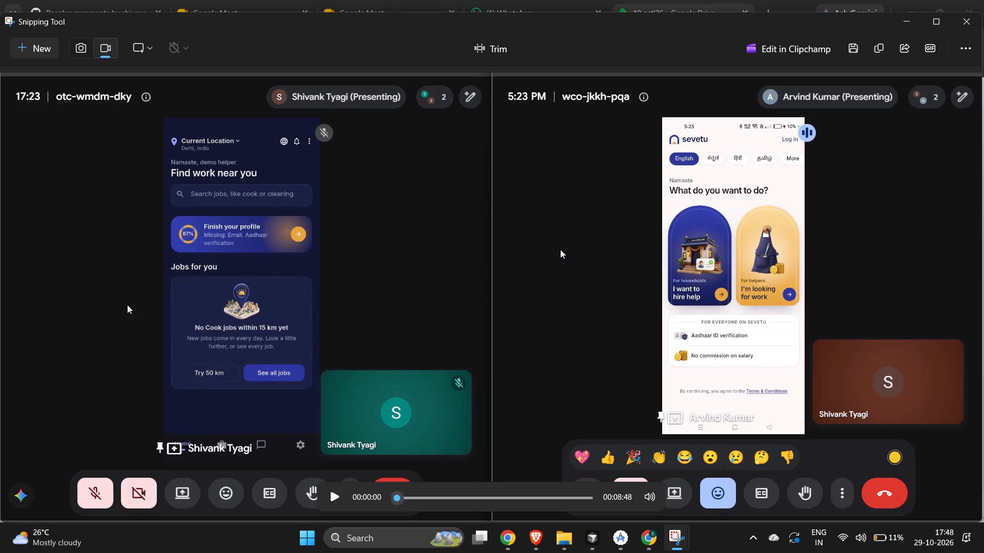
{"action": "left_click", "coordinate": [967, 19]}
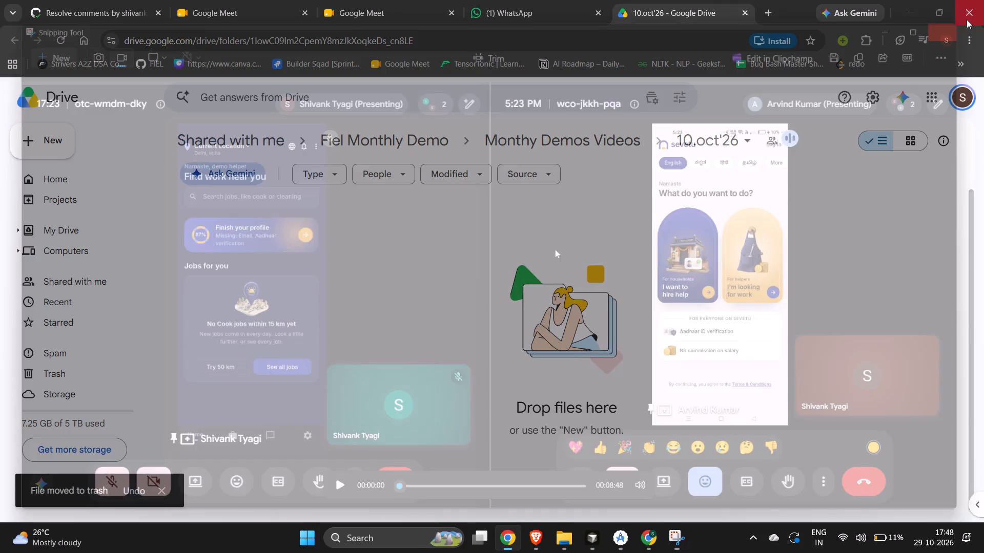
{"action": "left_click", "coordinate": [569, 531]}
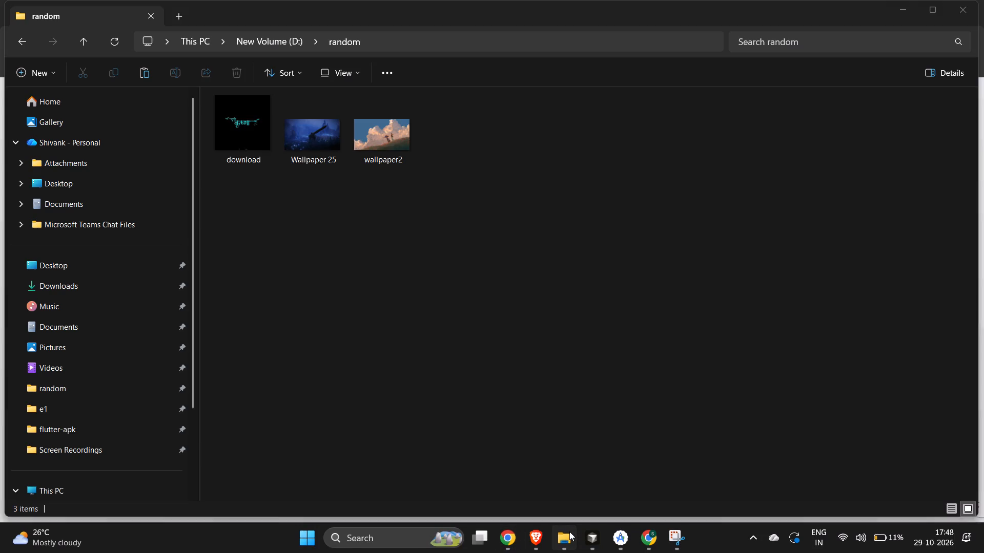
{"action": "left_click", "coordinate": [75, 446]}
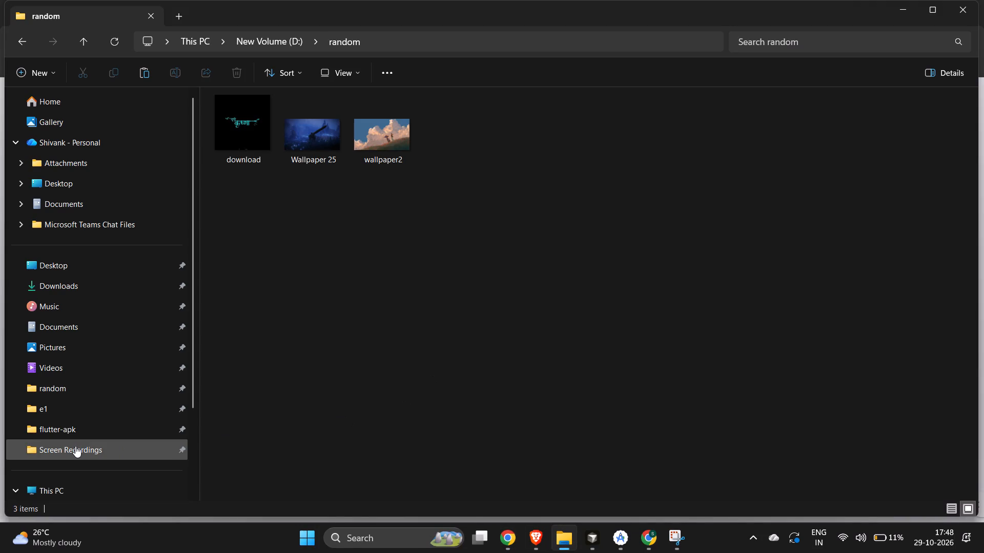
{"action": "scroll", "coordinate": [788, 326], "scroll_direction": "down", "scroll_amount": 6}
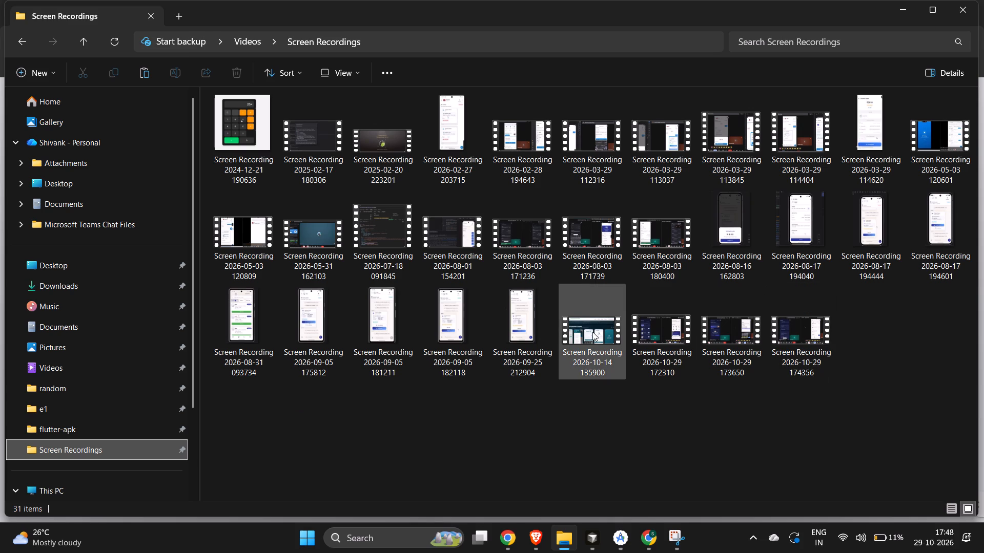
{"action": "double_click", "coordinate": [612, 333]}
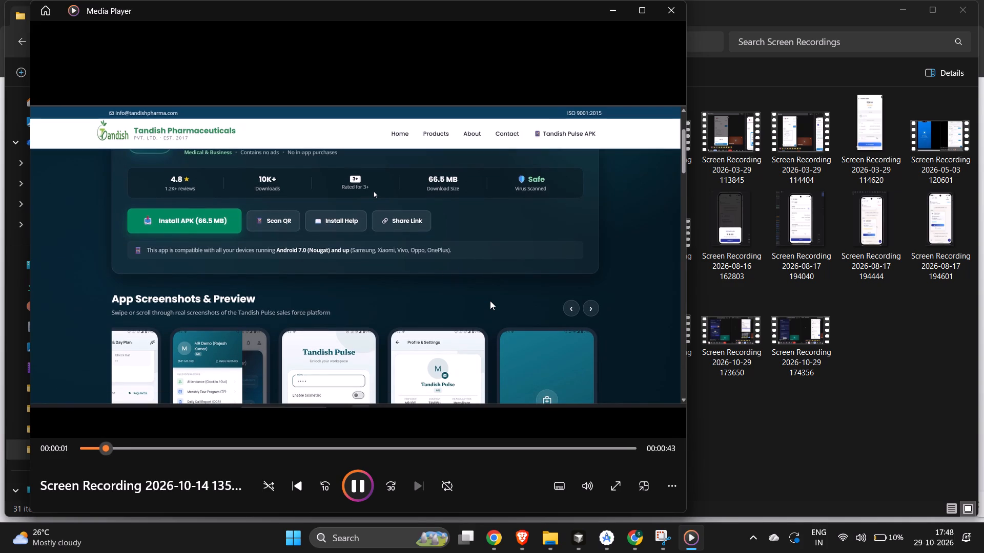
{"action": "left_click", "coordinate": [490, 301]}
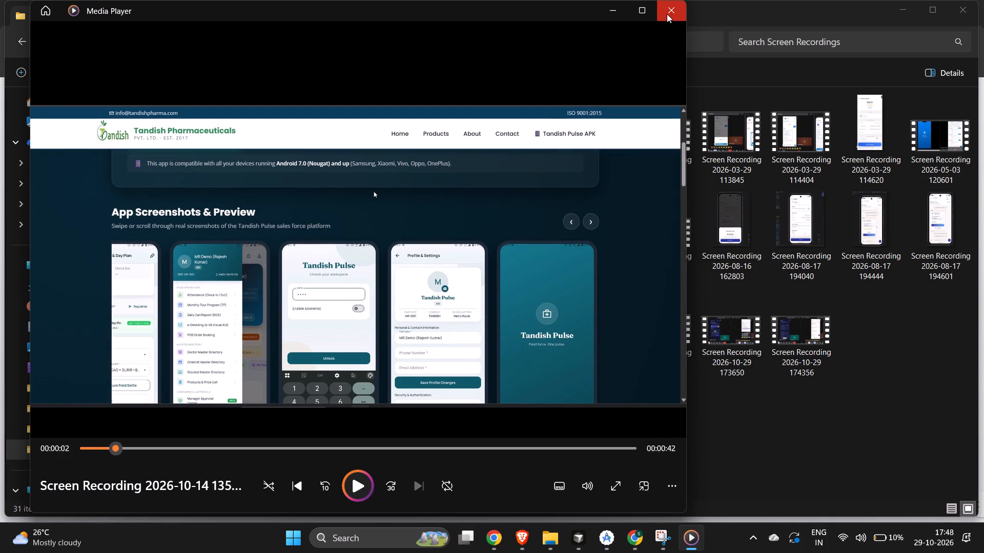
{"action": "left_click", "coordinate": [668, 13]}
{"action": "double_click", "coordinate": [707, 333]}
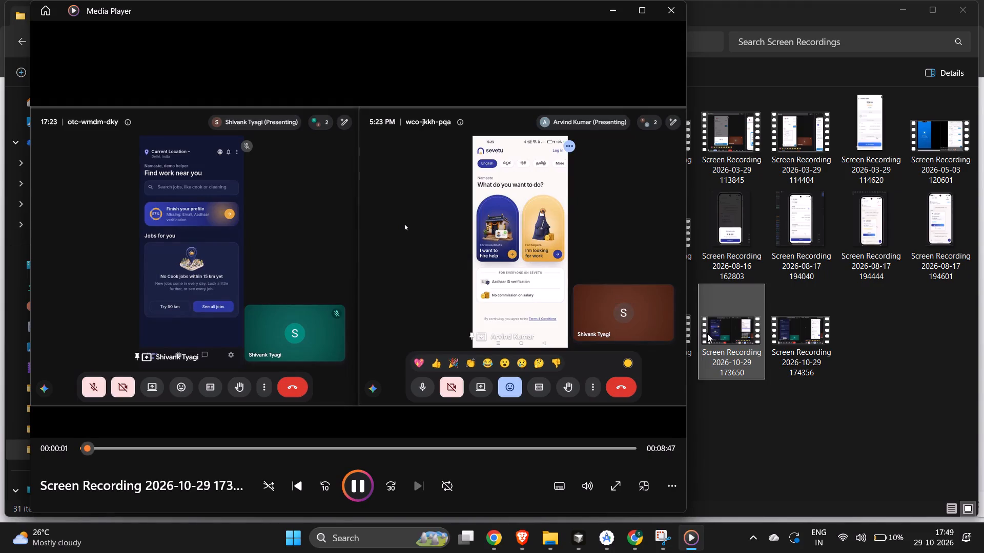
{"action": "left_click", "coordinate": [364, 484]}
{"action": "left_click", "coordinate": [670, 20]}
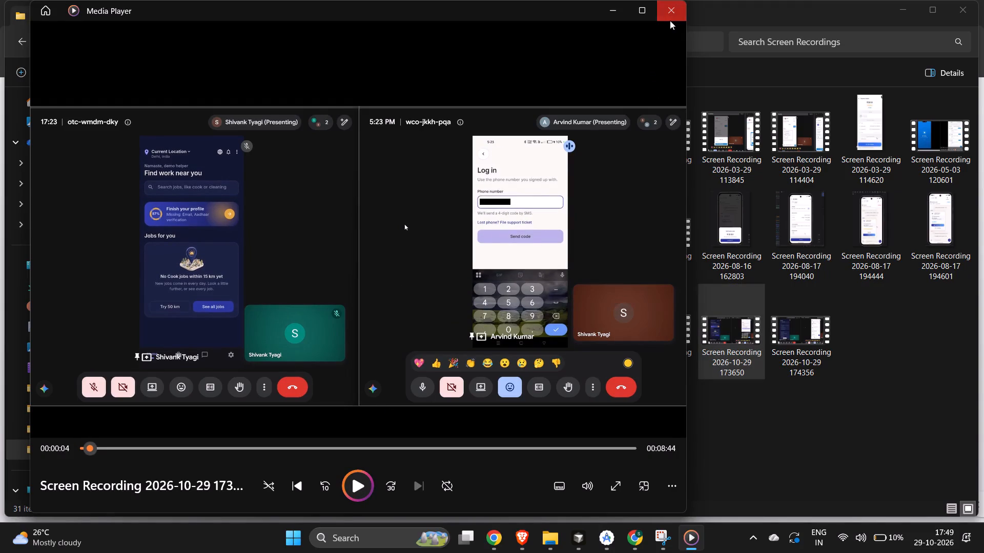
{"action": "double_click", "coordinate": [793, 318]}
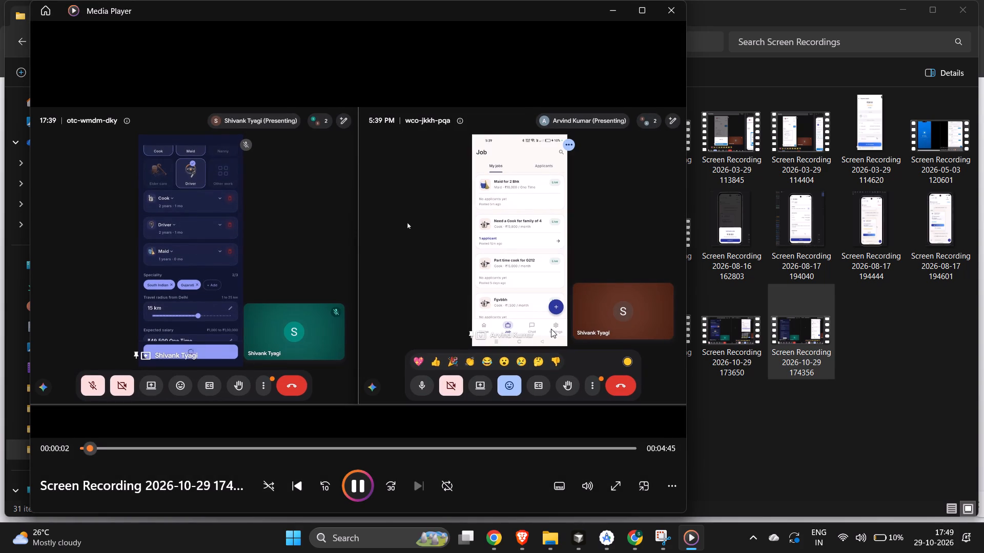
{"action": "left_click", "coordinate": [366, 484]}
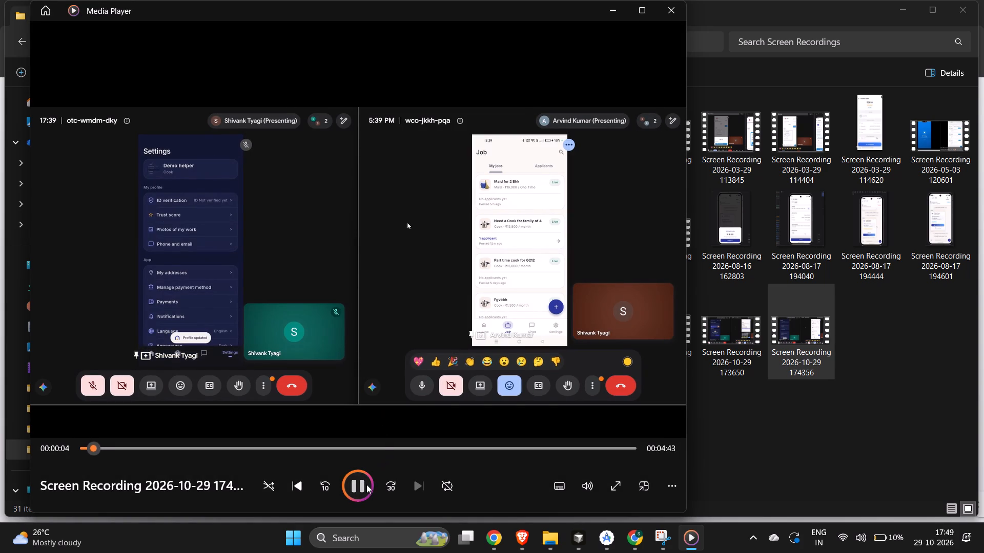
{"action": "left_click", "coordinate": [663, 16]}
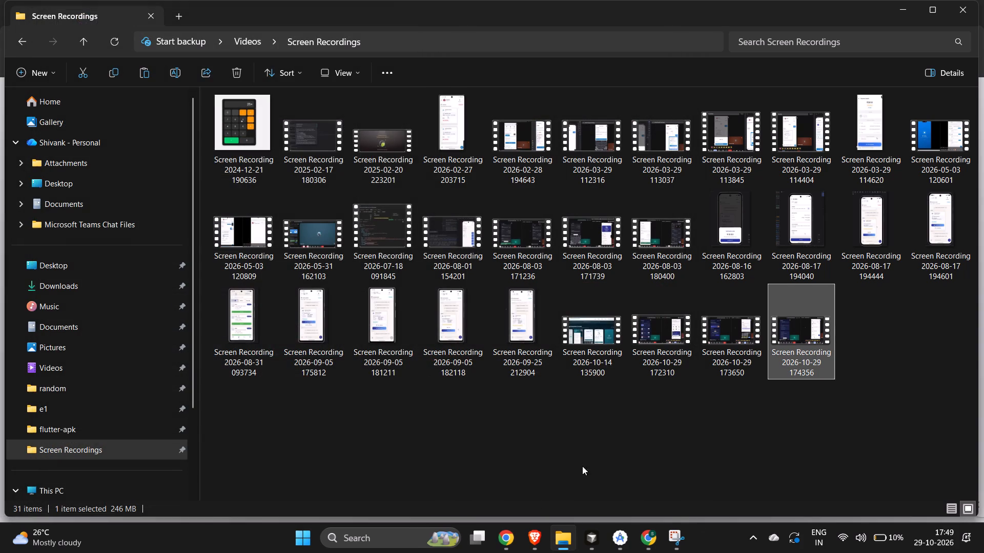
Switch to Chrome, search for "remove audio from video" in a new tab, and open Clideo's Mute Video page.
{"action": "left_click", "coordinate": [499, 549]}
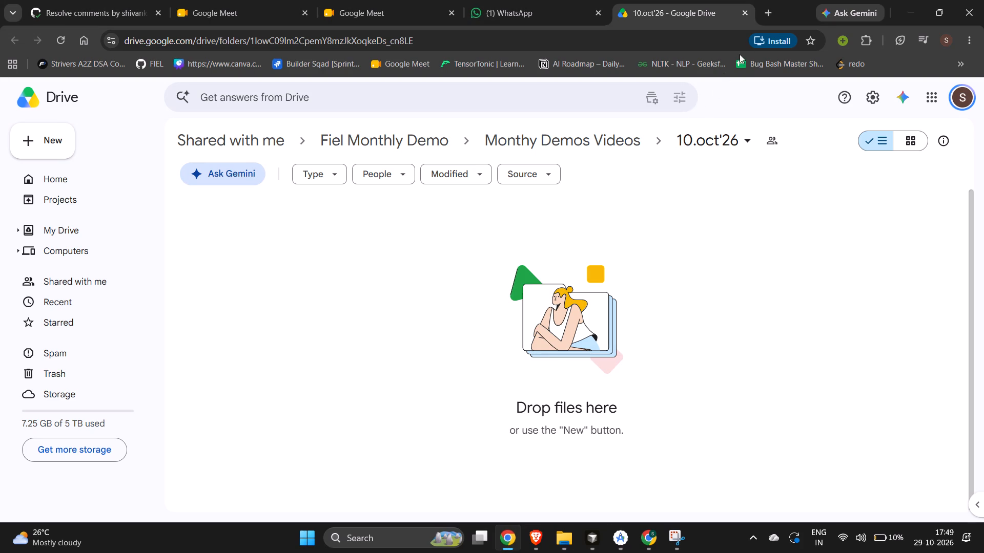
{"action": "left_click", "coordinate": [760, 17]}
{"action": "left_click", "coordinate": [766, 12]}
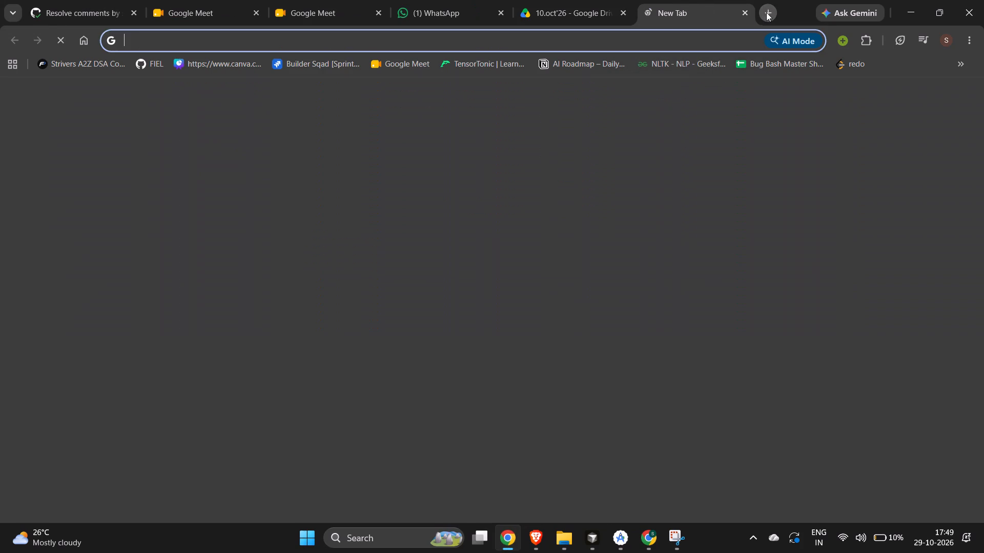
{"action": "type", "text": "repve audio form"}
{"action": "key", "text": "space"}
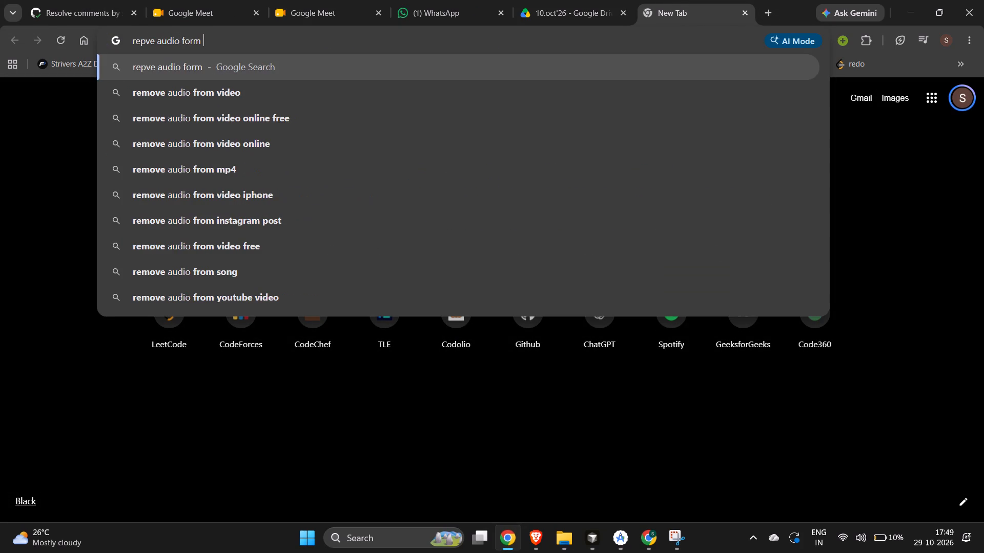
{"action": "key", "text": "Down"}
{"action": "key", "text": "Return"}
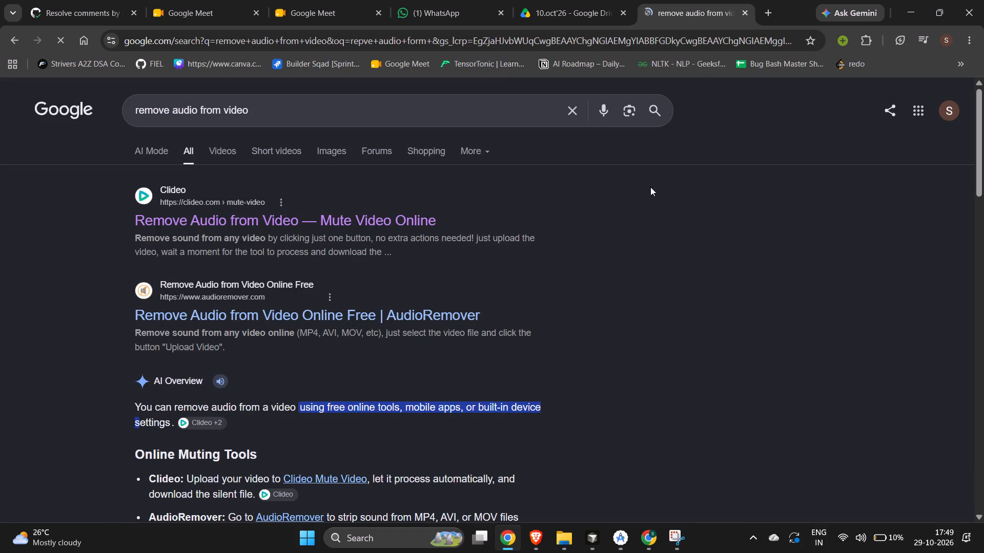
{"action": "left_click", "coordinate": [421, 215]}
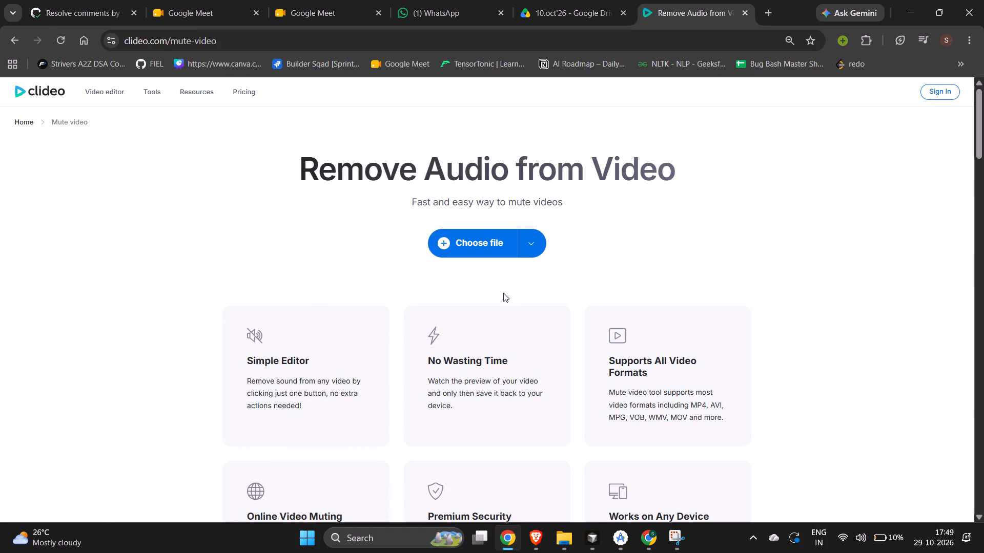
{"action": "left_click", "coordinate": [488, 240]}
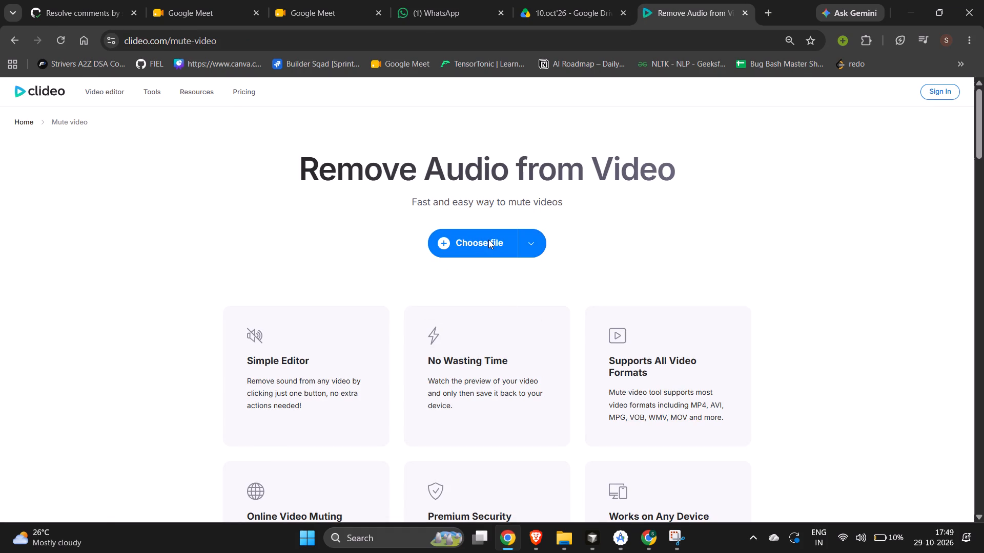
{"action": "scroll", "coordinate": [586, 287], "scroll_direction": "down", "scroll_amount": 5}
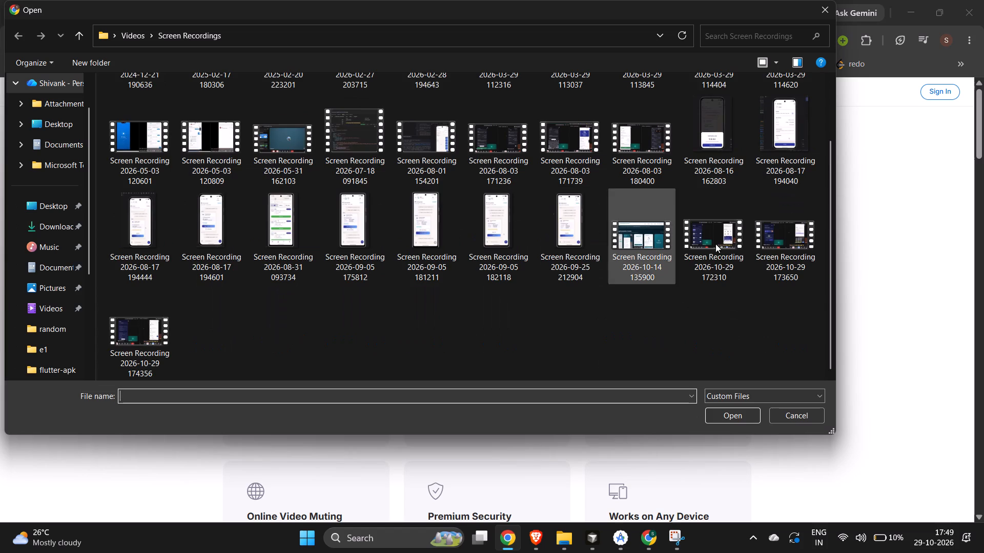
{"action": "left_click", "coordinate": [762, 248]}
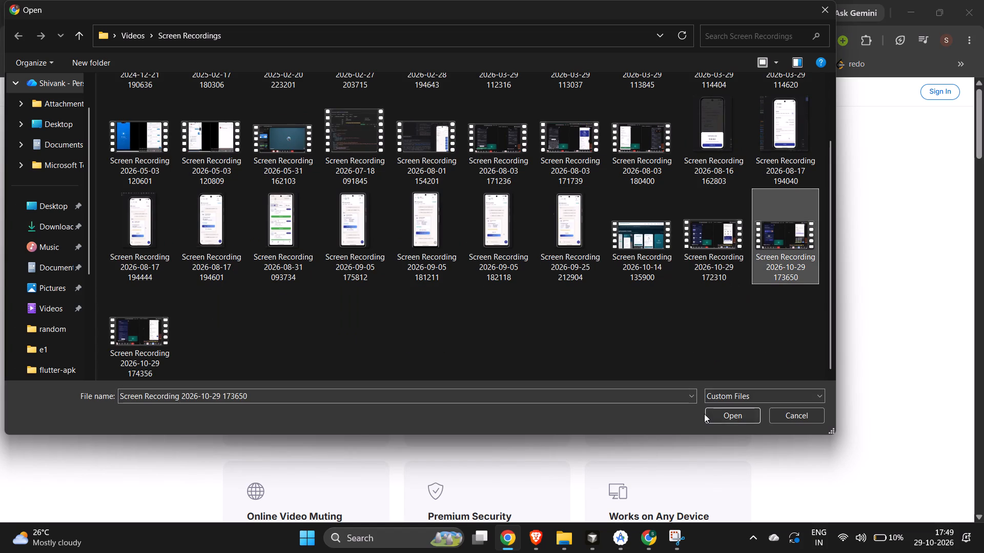
{"action": "left_click", "coordinate": [710, 418]}
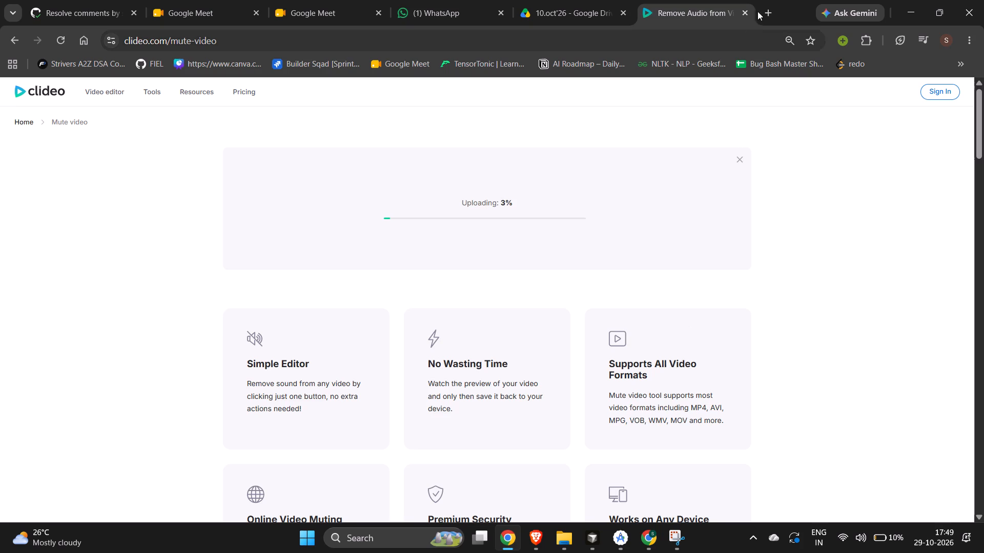
Search for "remove audio from video" in another new tab, checking on the Clideo upload before returning to the results.
{"action": "left_click", "coordinate": [777, 5]}
{"action": "left_click", "coordinate": [763, 19]}
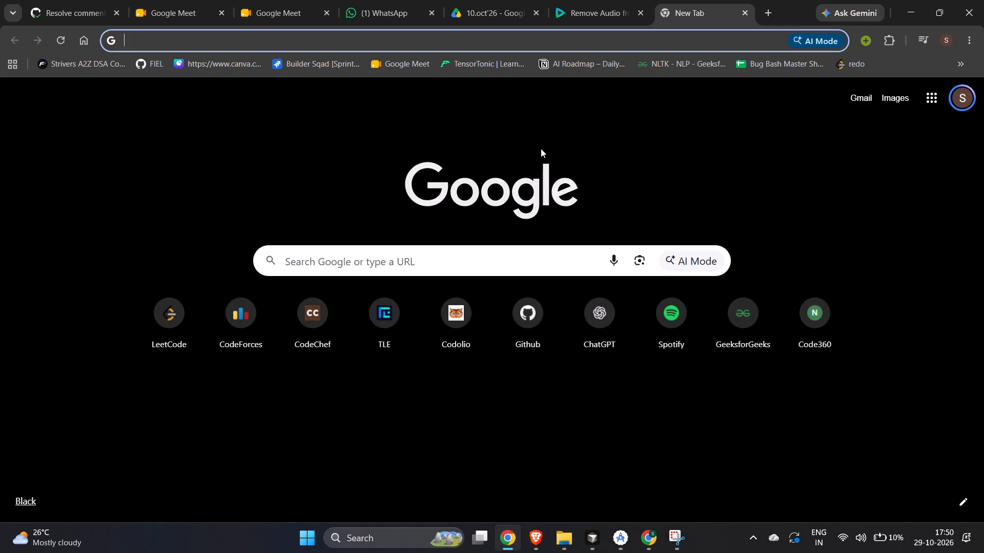
{"action": "type", "text": "rem"}
{"action": "key", "text": "Return"}
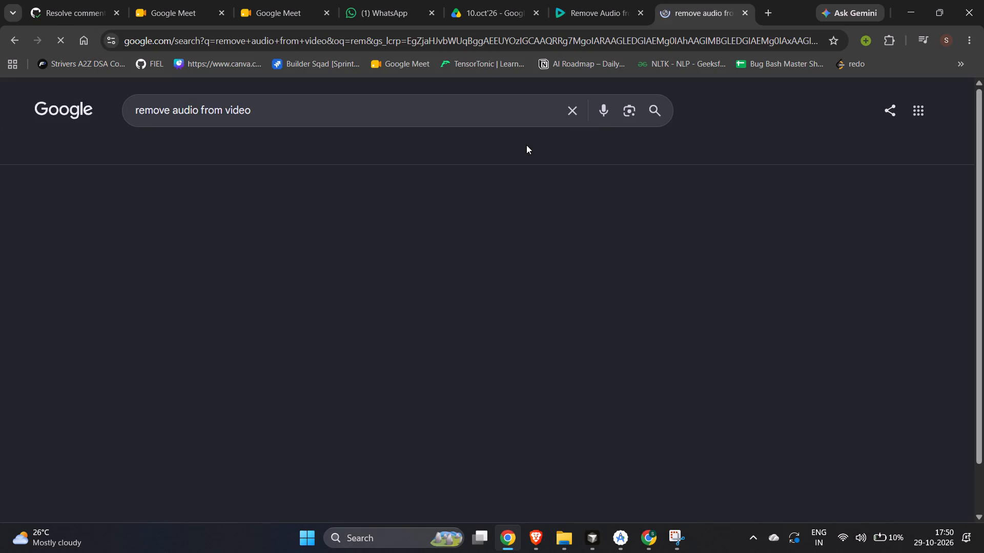
{"action": "left_click", "coordinate": [606, 1]}
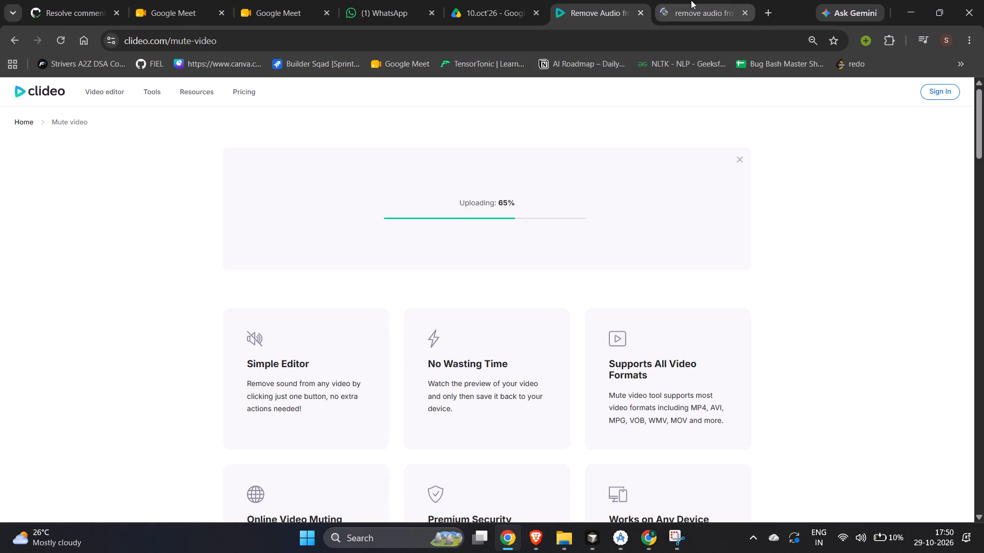
{"action": "left_click", "coordinate": [691, 0]}
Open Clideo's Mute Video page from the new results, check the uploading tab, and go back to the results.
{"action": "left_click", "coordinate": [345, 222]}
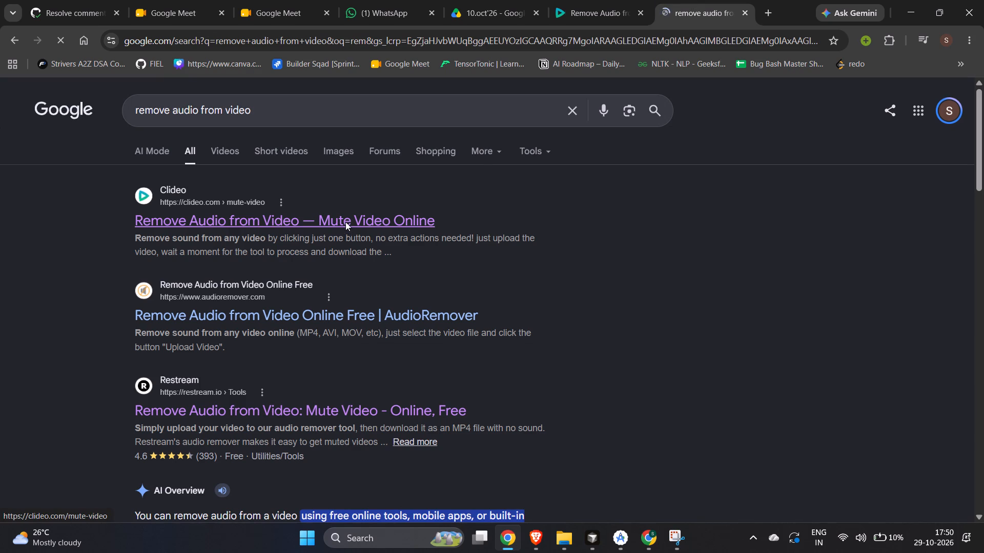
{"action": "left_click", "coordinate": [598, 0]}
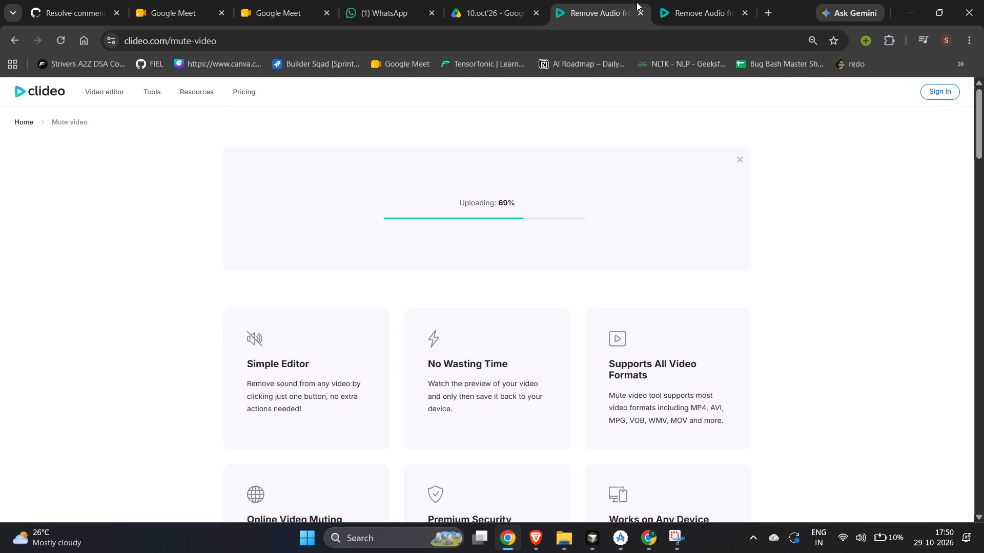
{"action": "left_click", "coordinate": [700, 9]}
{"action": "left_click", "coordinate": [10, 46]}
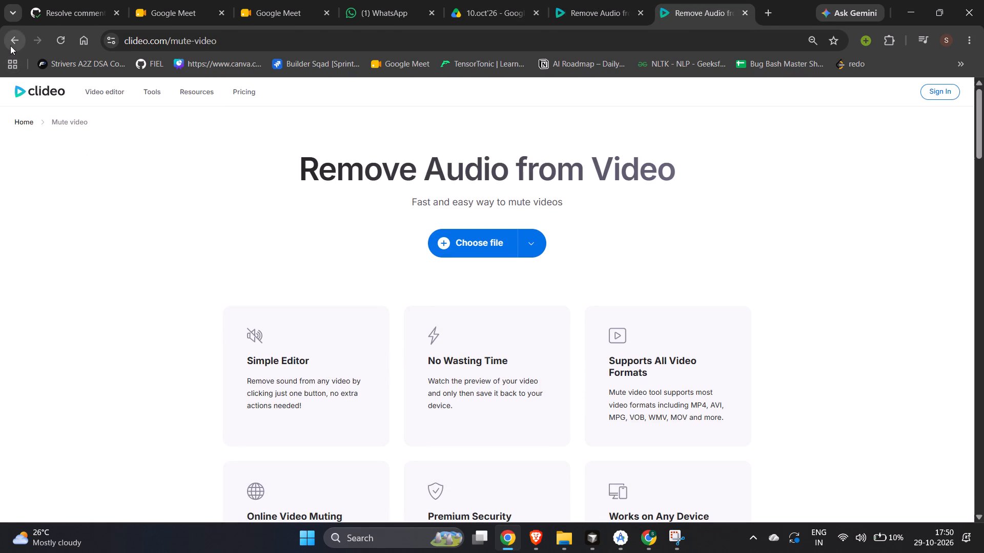
Look through the search results for a different audio removal tool and open the AudioRemover site.
{"action": "scroll", "coordinate": [332, 412], "scroll_direction": "down", "scroll_amount": 1}
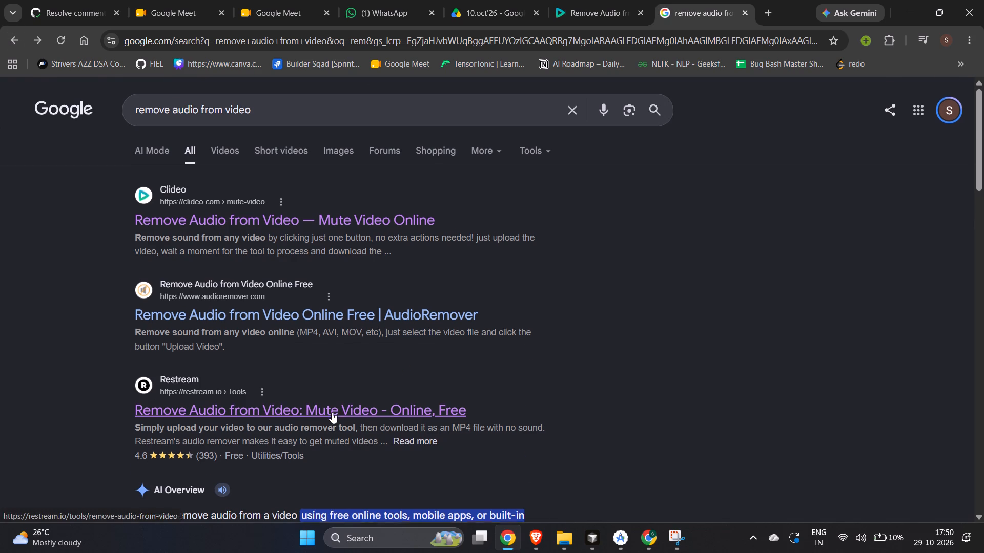
{"action": "scroll", "coordinate": [332, 412], "scroll_direction": "down", "scroll_amount": 3}
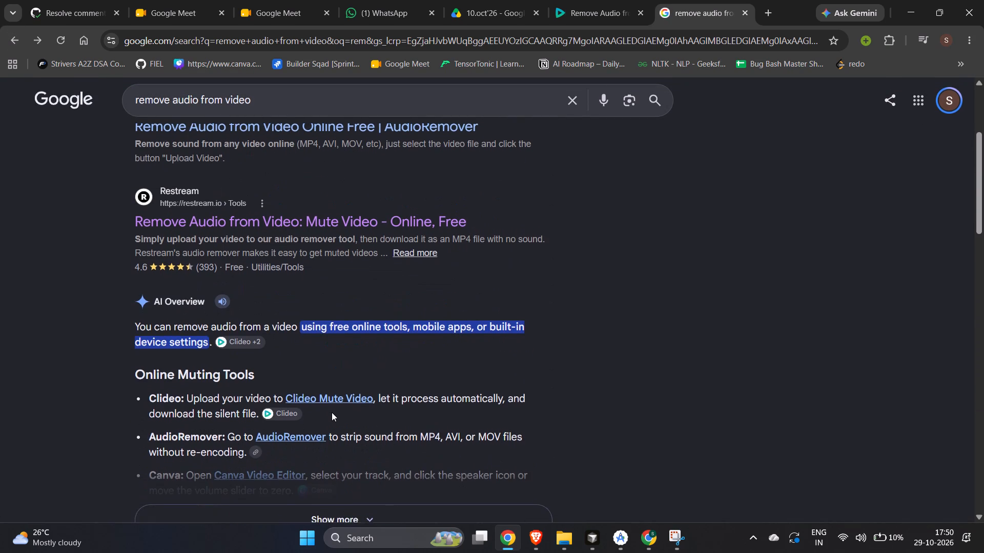
{"action": "scroll", "coordinate": [332, 412], "scroll_direction": "down", "scroll_amount": 2}
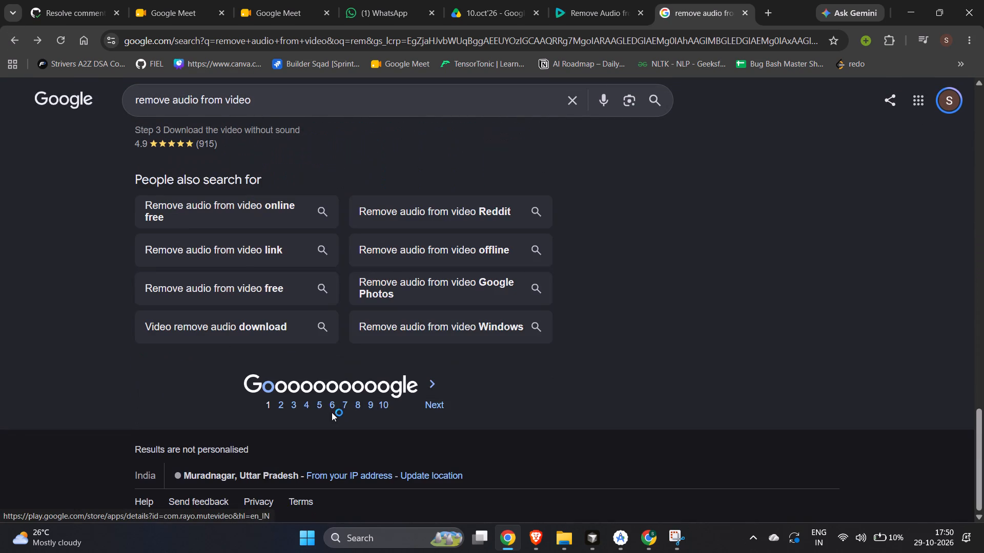
{"action": "scroll", "coordinate": [332, 412], "scroll_direction": "up", "scroll_amount": 9}
{"action": "left_click", "coordinate": [331, 321]}
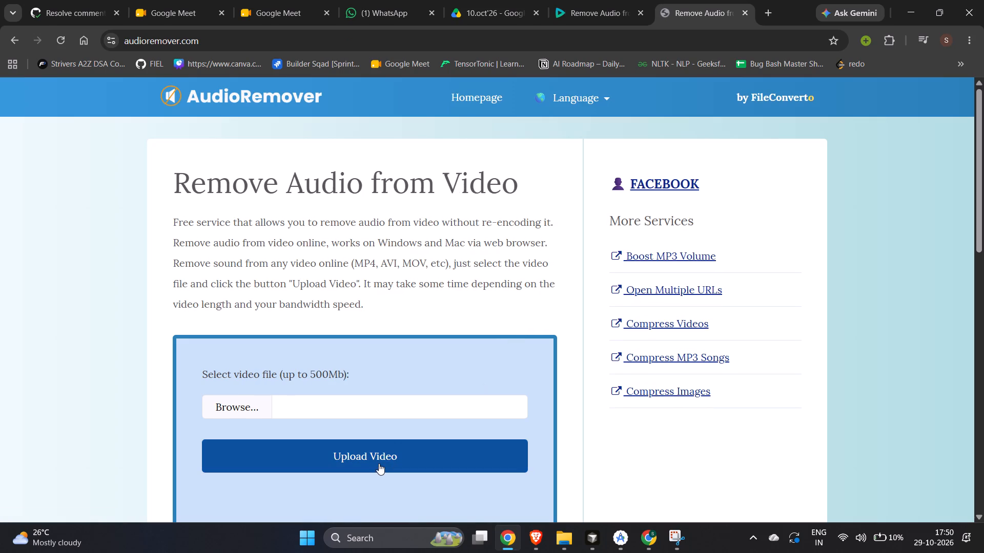
{"action": "left_click", "coordinate": [379, 463]}
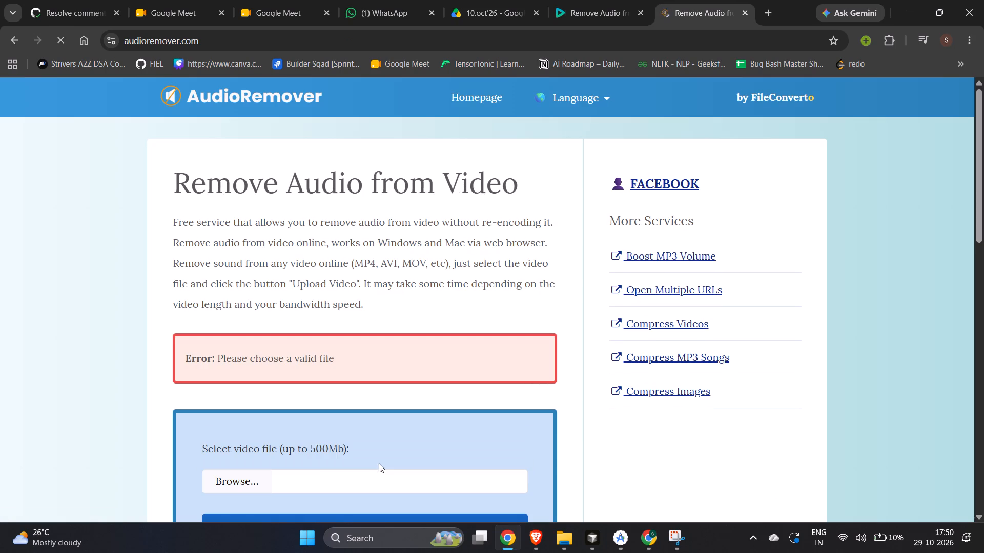
{"action": "left_click", "coordinate": [233, 481]}
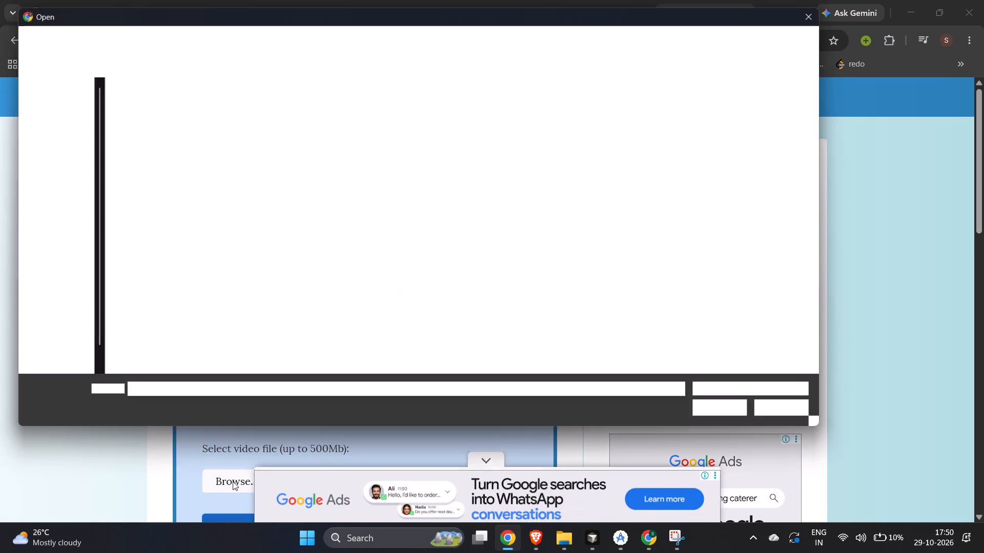
{"action": "scroll", "coordinate": [373, 352], "scroll_direction": "down", "scroll_amount": 8}
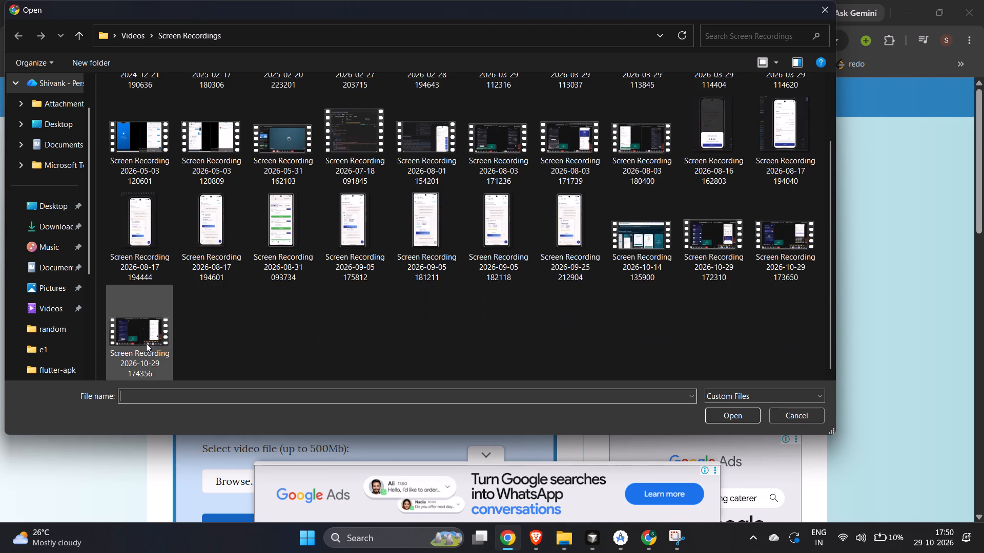
{"action": "left_click", "coordinate": [146, 343]}
{"action": "left_click", "coordinate": [721, 420]}
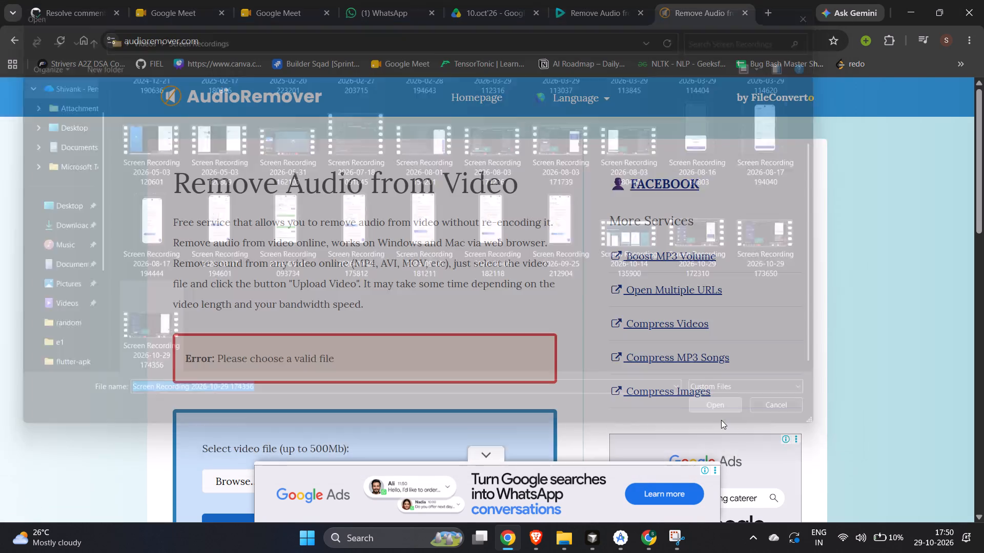
{"action": "scroll", "coordinate": [415, 272], "scroll_direction": "down", "scroll_amount": 3}
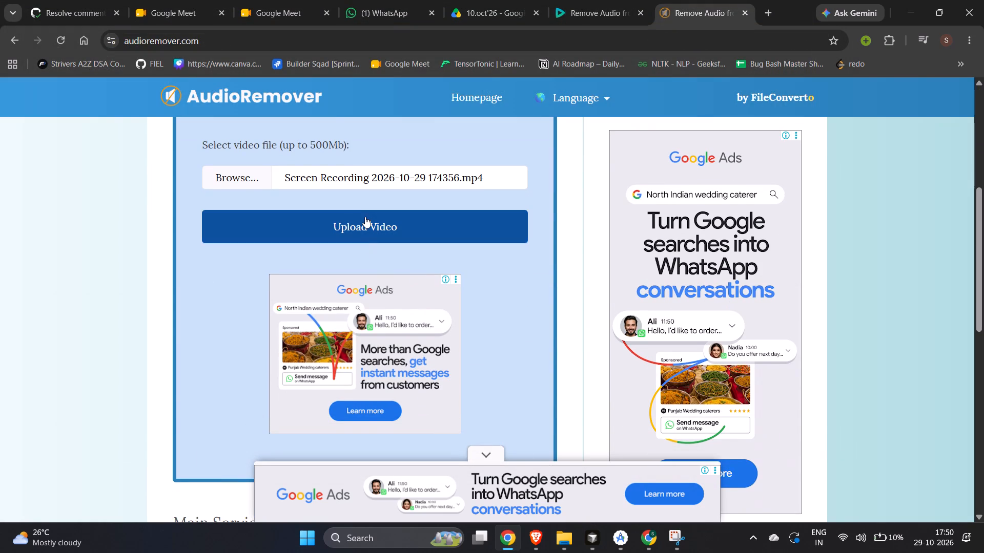
{"action": "left_click", "coordinate": [365, 216]}
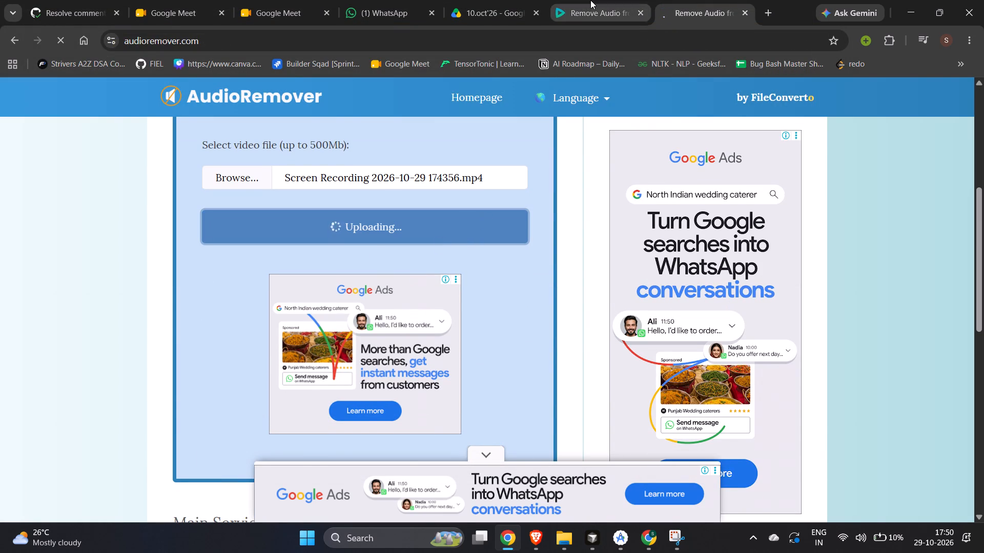
Check the progress of the Clideo upload and of the AudioRemover upload.
{"action": "left_click", "coordinate": [590, 0]}
{"action": "left_click", "coordinate": [686, 4]}
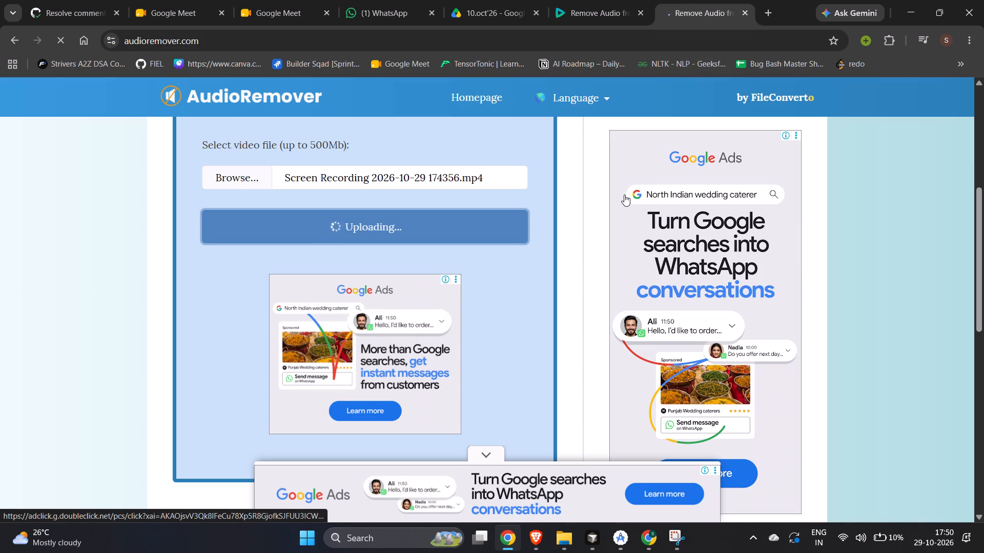
{"action": "scroll", "coordinate": [582, 185], "scroll_direction": "up", "scroll_amount": 3}
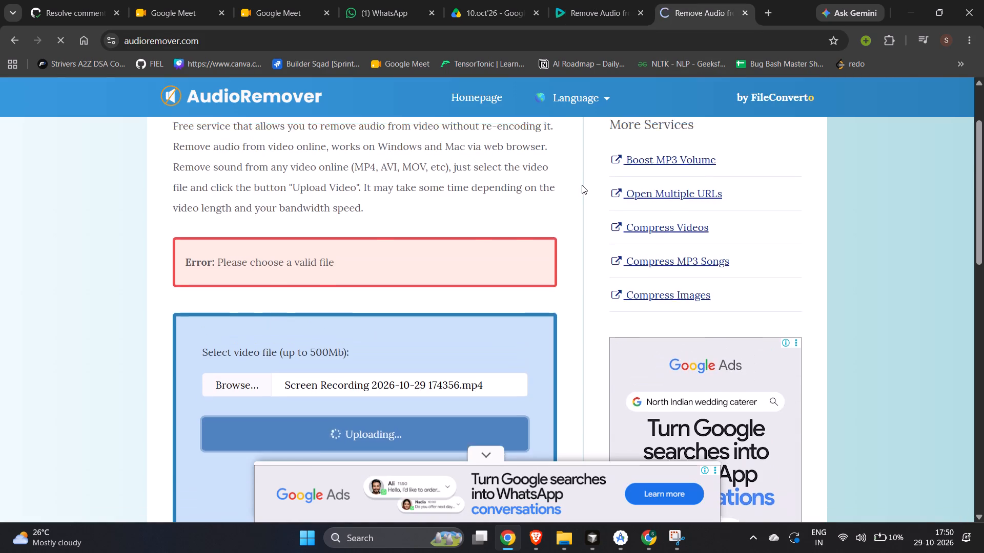
{"action": "scroll", "coordinate": [582, 185], "scroll_direction": "up", "scroll_amount": 3}
{"action": "scroll", "coordinate": [582, 185], "scroll_direction": "down", "scroll_amount": 5}
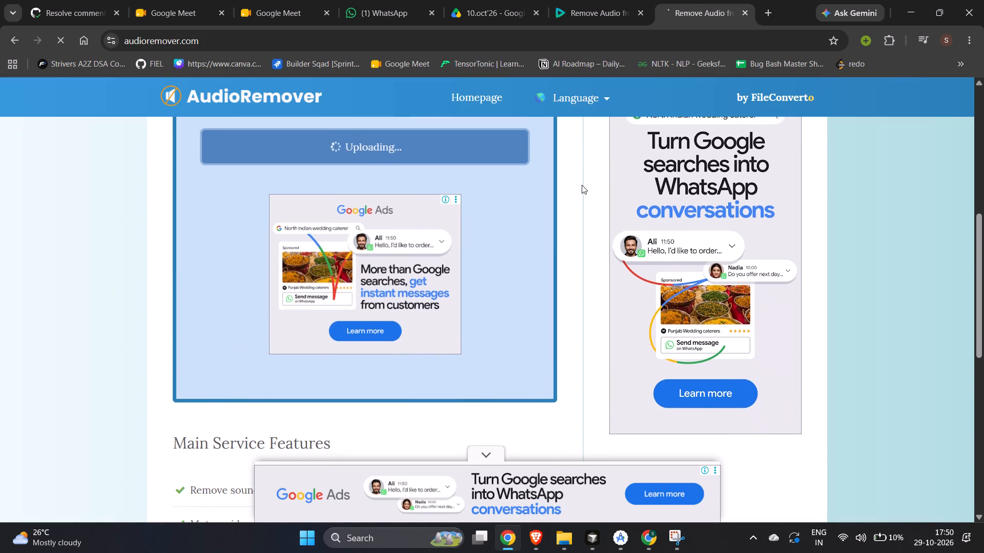
Monitor the Clideo export and the AudioRemover upload, and look over the AudioRemover page for the processed file.
{"action": "scroll", "coordinate": [582, 185], "scroll_direction": "down", "scroll_amount": 3}
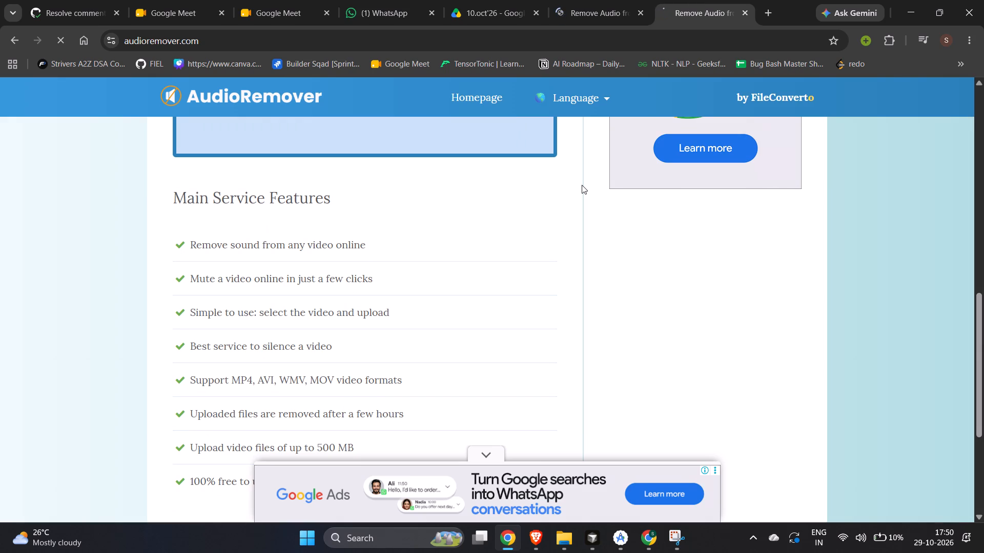
{"action": "left_click", "coordinate": [621, 0]}
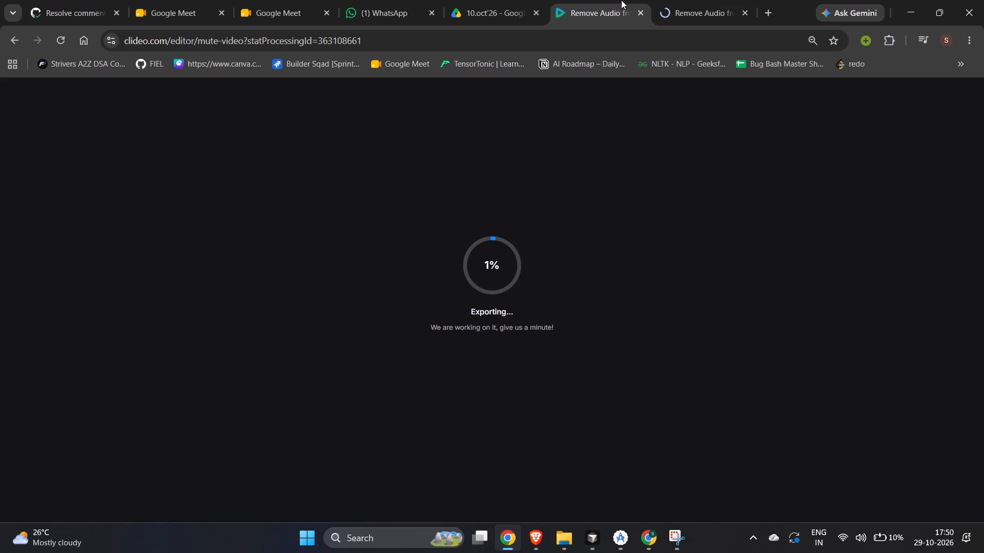
{"action": "left_click", "coordinate": [722, 1]}
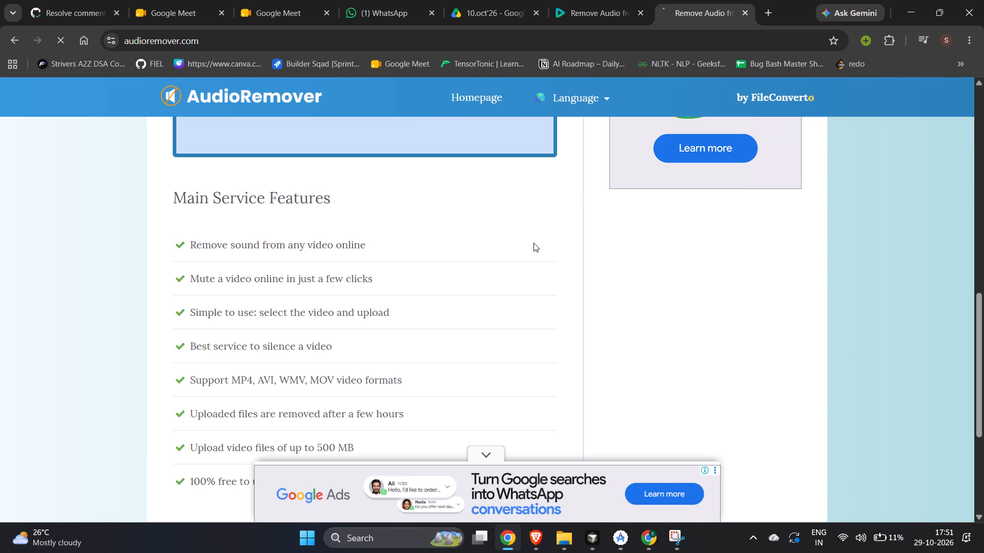
{"action": "left_click", "coordinate": [569, 2]}
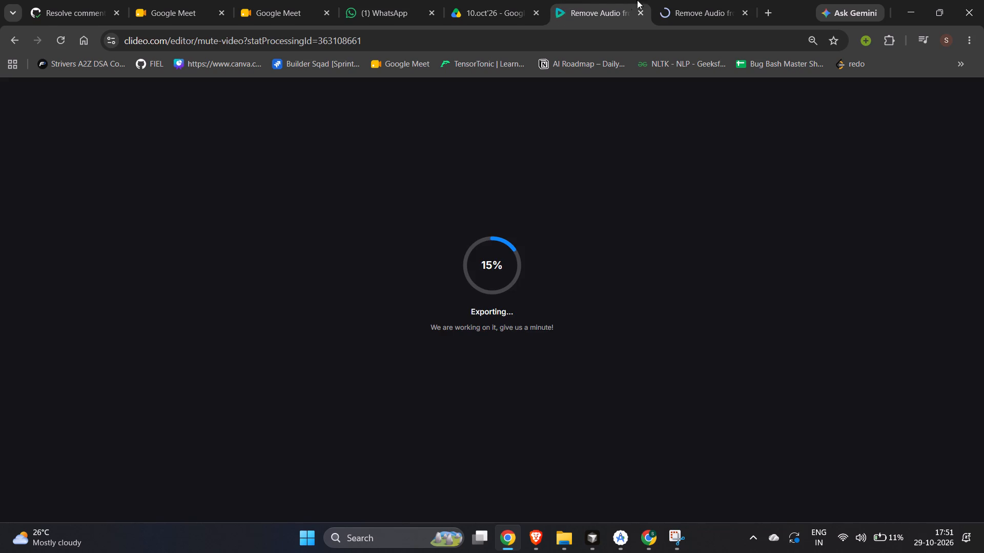
{"action": "left_click", "coordinate": [681, 5]}
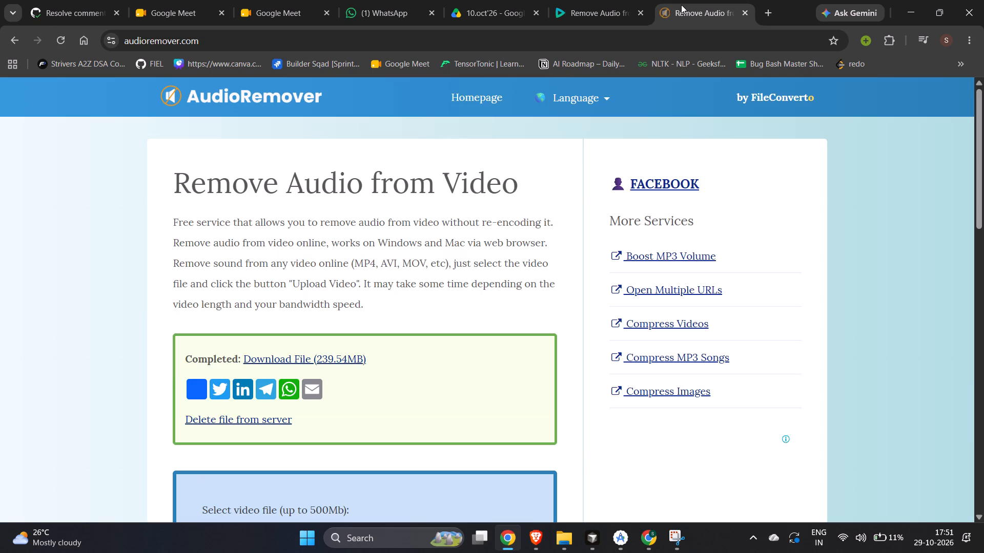
{"action": "scroll", "coordinate": [681, 5], "scroll_direction": "down", "scroll_amount": 2}
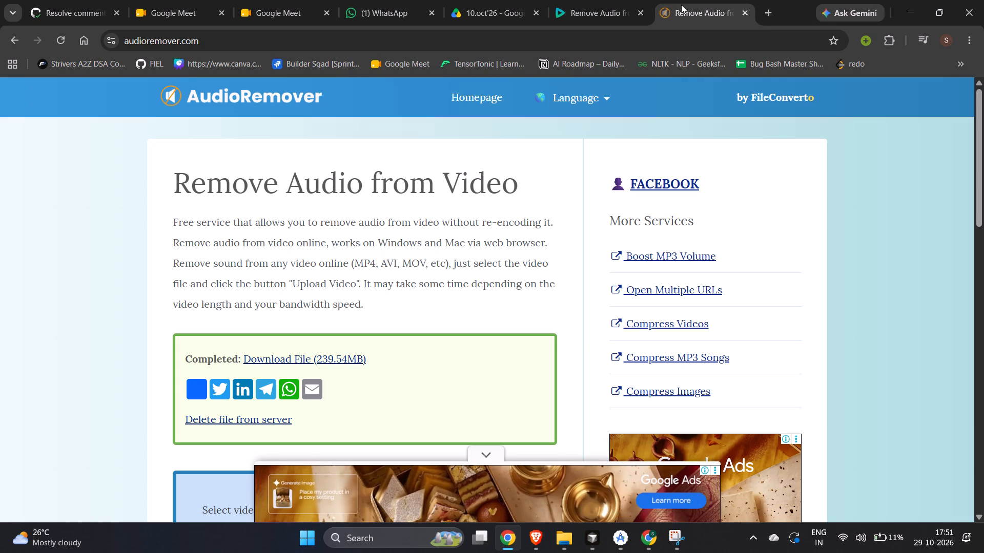
{"action": "scroll", "coordinate": [521, 286], "scroll_direction": "down", "scroll_amount": 3}
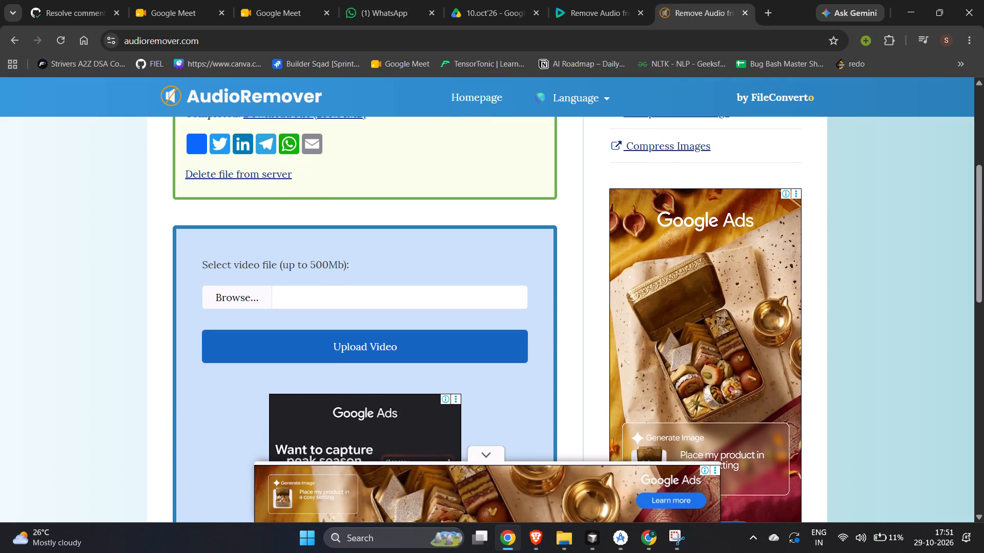
{"action": "scroll", "coordinate": [443, 297], "scroll_direction": "down", "scroll_amount": 4}
{"action": "scroll", "coordinate": [443, 297], "scroll_direction": "up", "scroll_amount": 4}
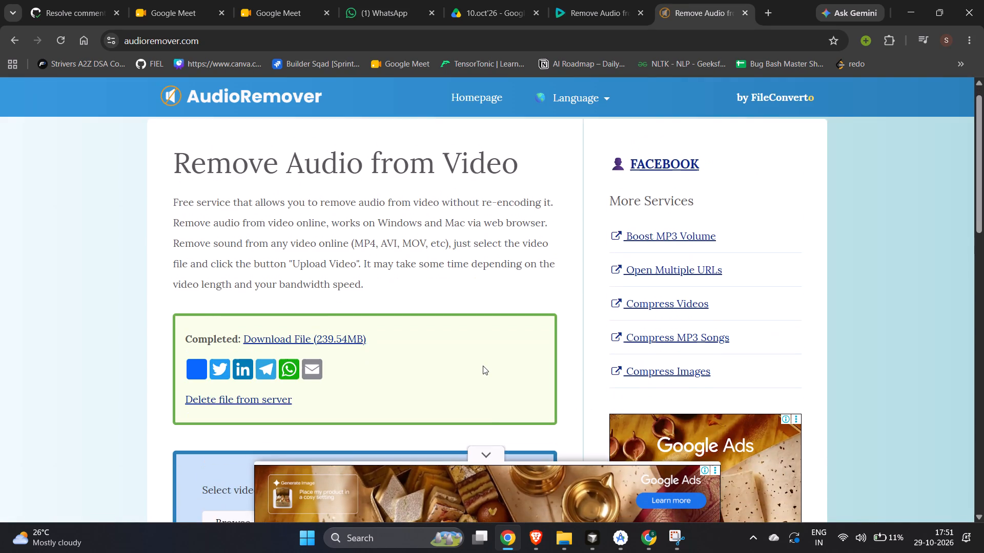
{"action": "scroll", "coordinate": [483, 366], "scroll_direction": "down", "scroll_amount": 3}
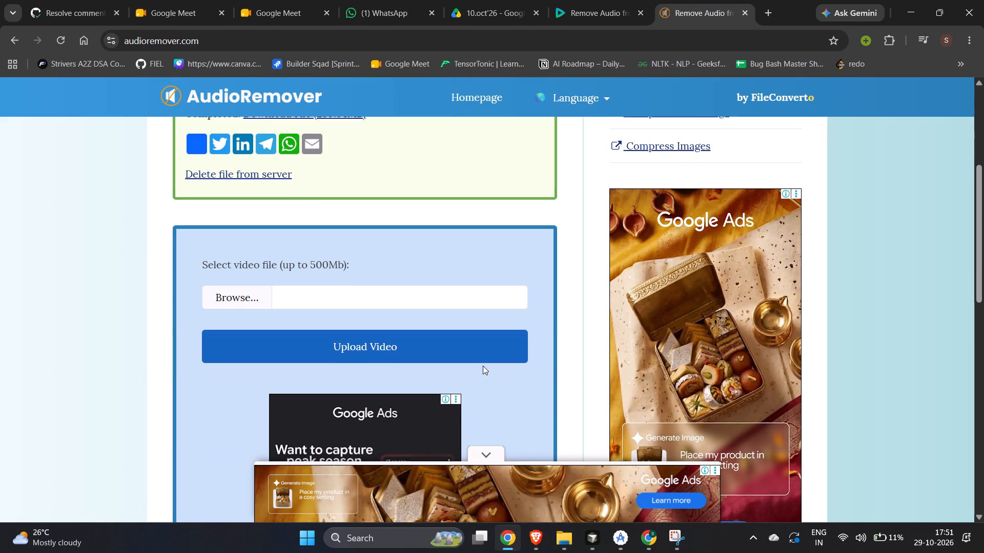
{"action": "left_click", "coordinate": [232, 295]}
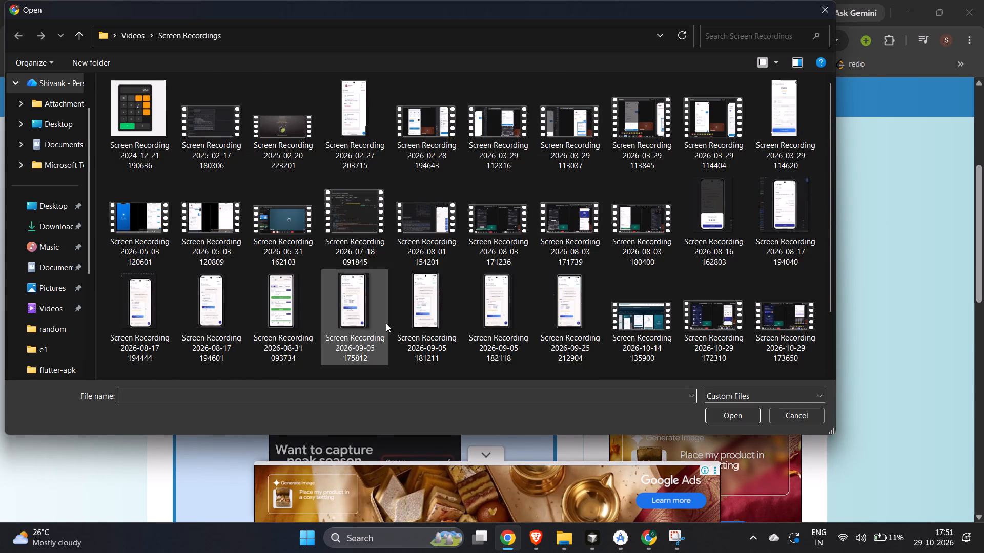
{"action": "scroll", "coordinate": [386, 323], "scroll_direction": "down", "scroll_amount": 9}
{"action": "left_click", "coordinate": [155, 322]}
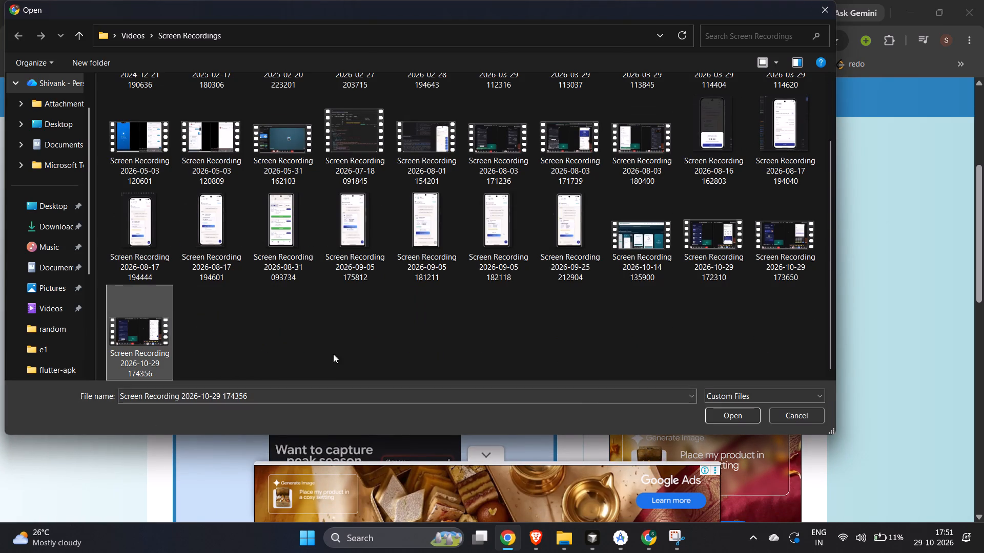
{"action": "left_click", "coordinate": [733, 412]}
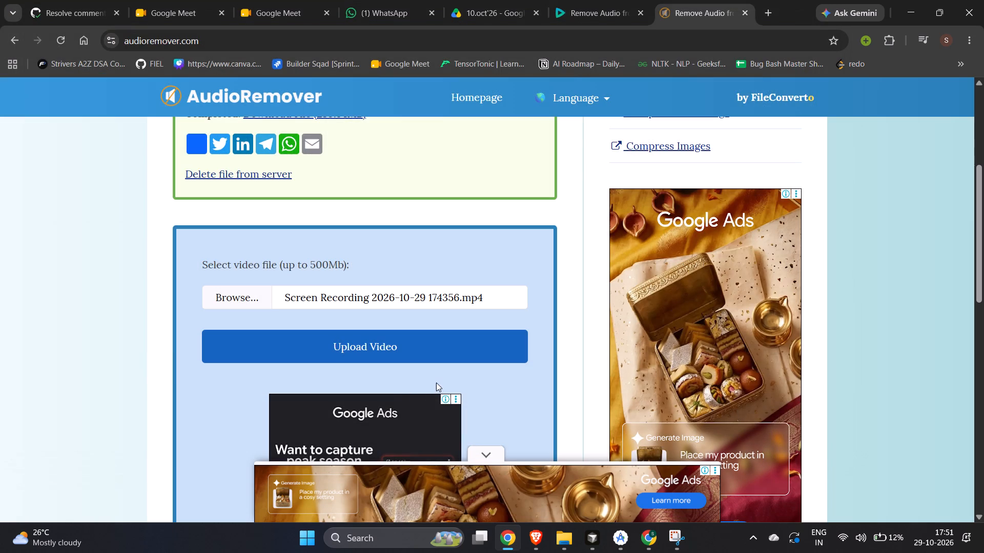
{"action": "left_click", "coordinate": [388, 339]}
{"action": "scroll", "coordinate": [511, 284], "scroll_direction": "down", "scroll_amount": 1}
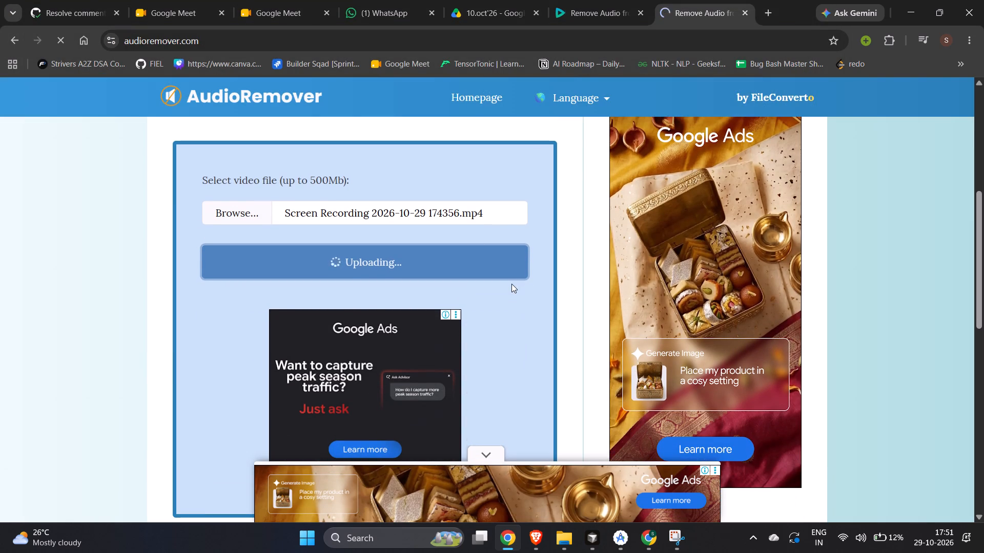
{"action": "scroll", "coordinate": [511, 284], "scroll_direction": "down", "scroll_amount": 1}
Check the progress of the Clideo export and return to the AudioRemover upload.
{"action": "left_click", "coordinate": [622, 0]}
{"action": "left_click", "coordinate": [692, 0]}
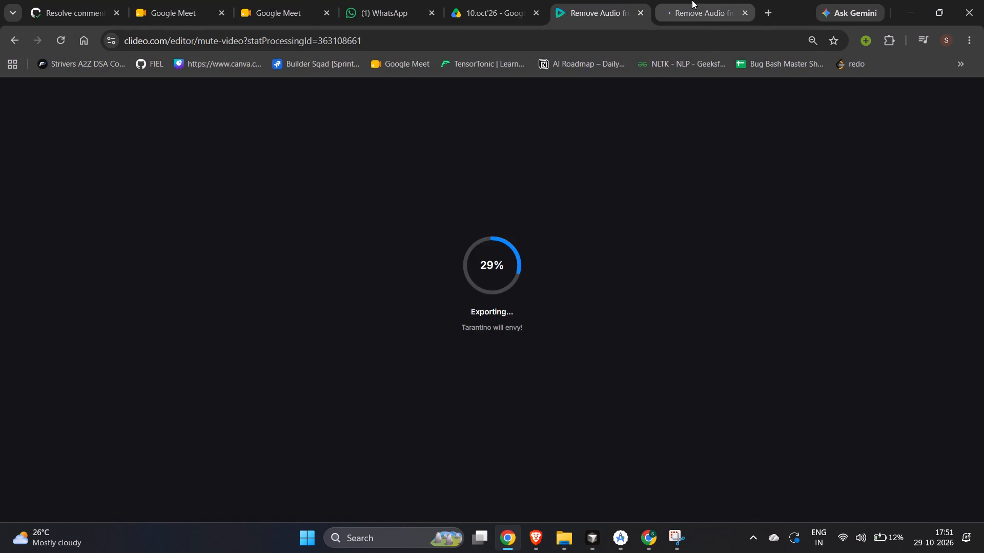
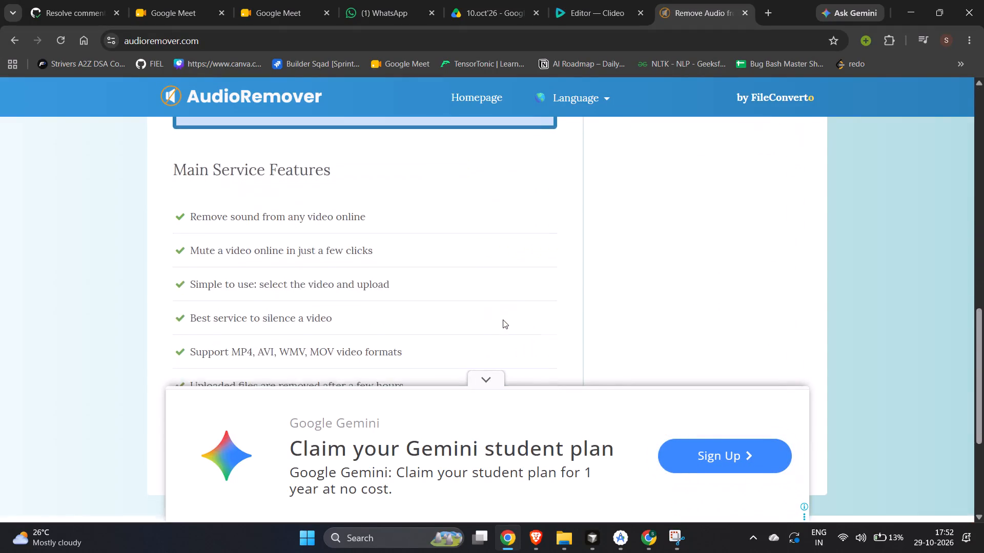
Look over the AudioRemover page for the processed file.
{"action": "scroll", "coordinate": [503, 320], "scroll_direction": "up", "scroll_amount": 9}
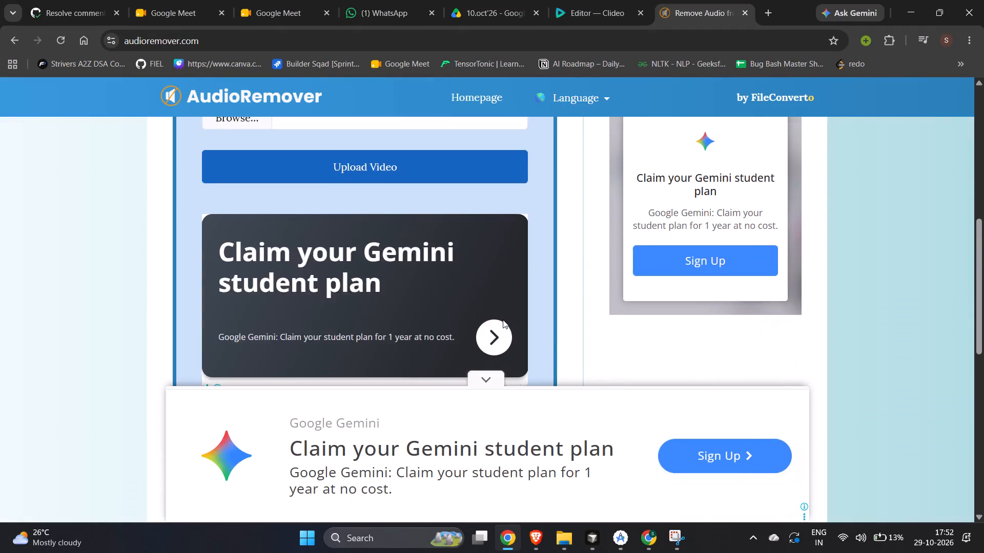
{"action": "scroll", "coordinate": [503, 320], "scroll_direction": "up", "scroll_amount": 1}
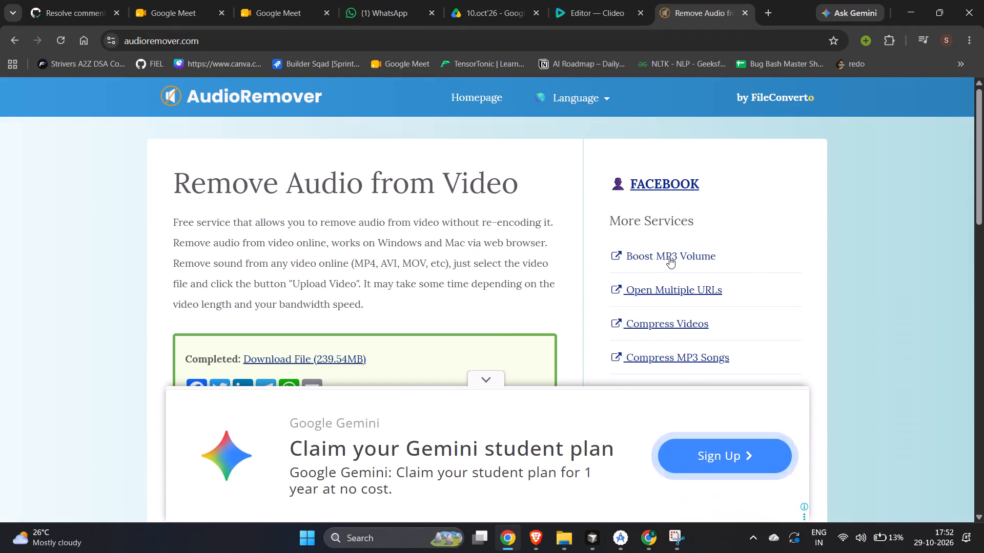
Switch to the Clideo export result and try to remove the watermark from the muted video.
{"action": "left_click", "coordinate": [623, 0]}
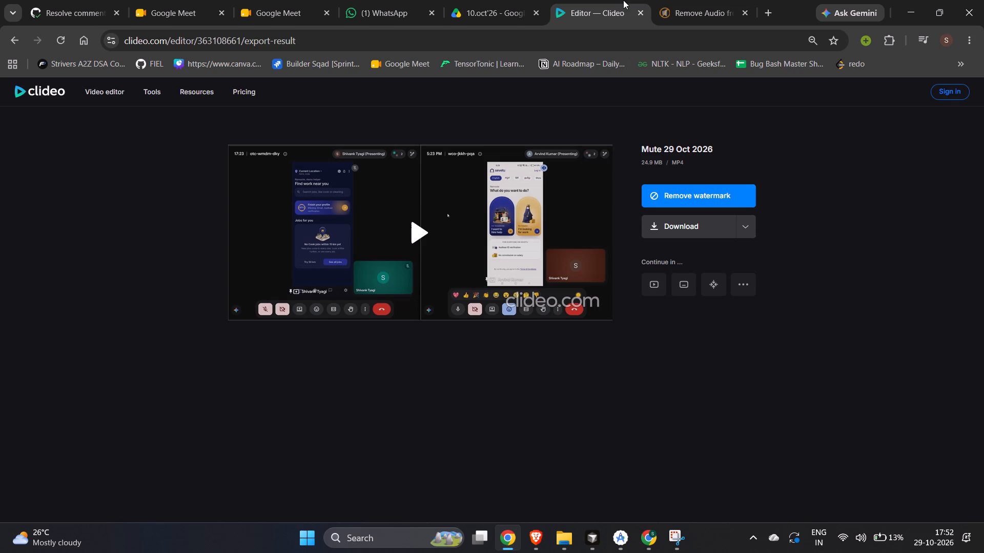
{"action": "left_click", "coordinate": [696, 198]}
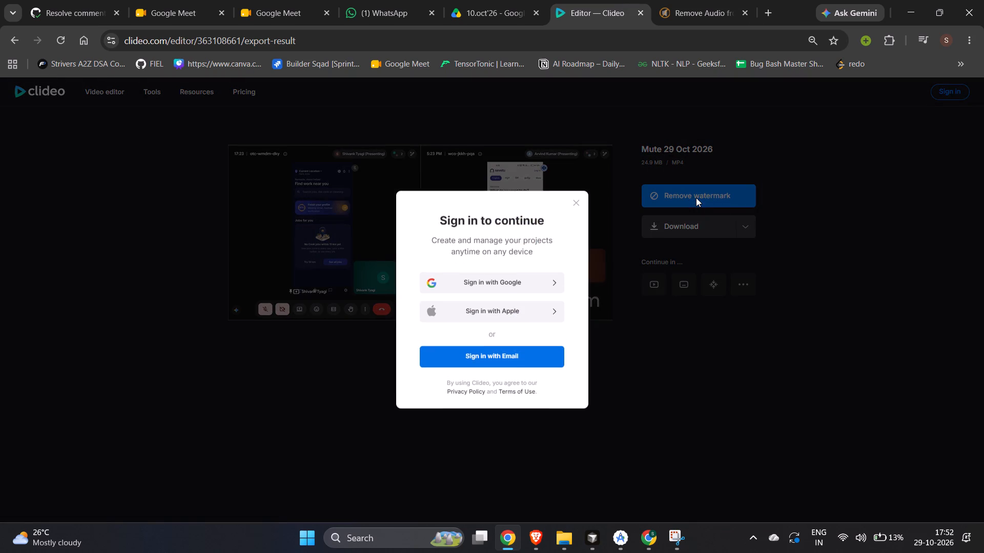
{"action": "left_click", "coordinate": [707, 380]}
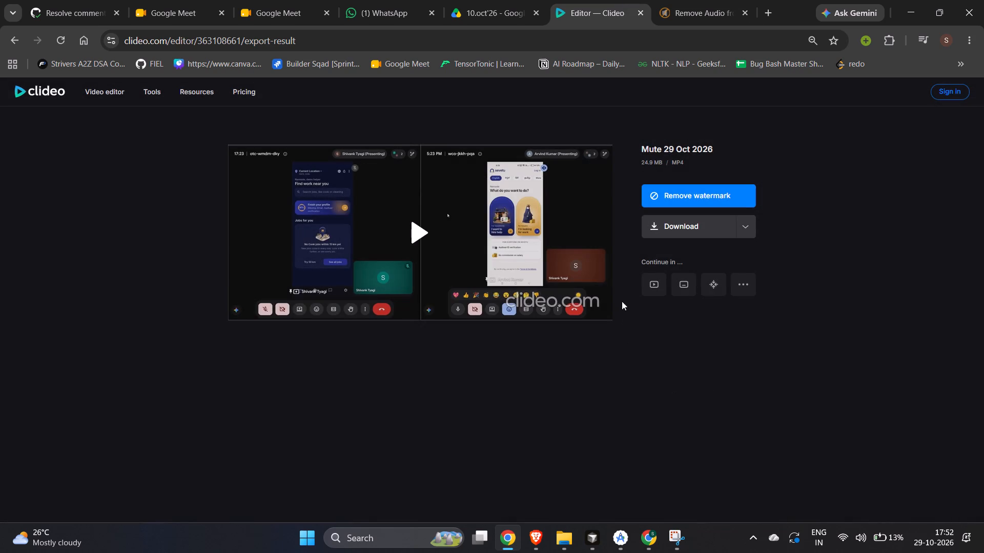
Play the muted video's preview in Clideo and download the exported MP4.
{"action": "left_click", "coordinate": [421, 239]}
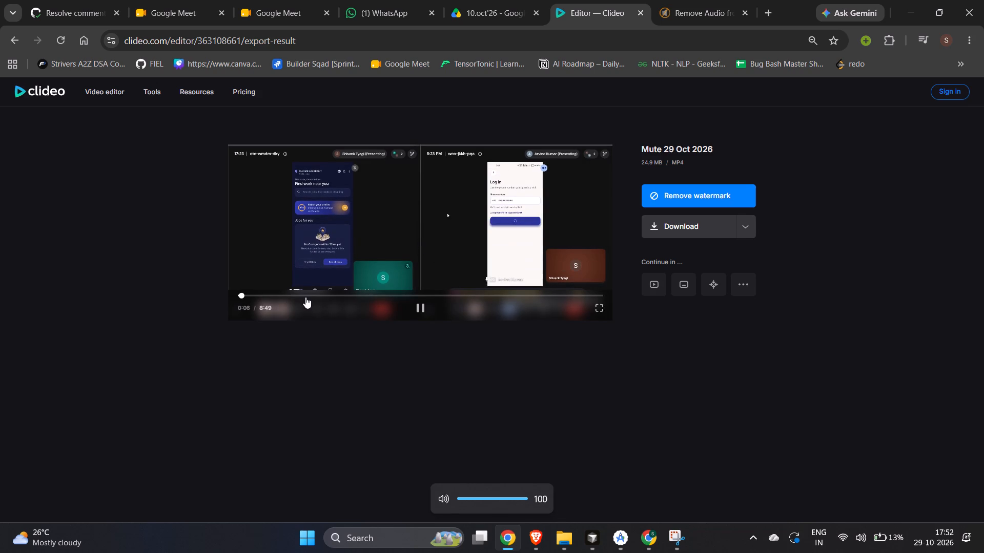
{"action": "left_click", "coordinate": [668, 236]}
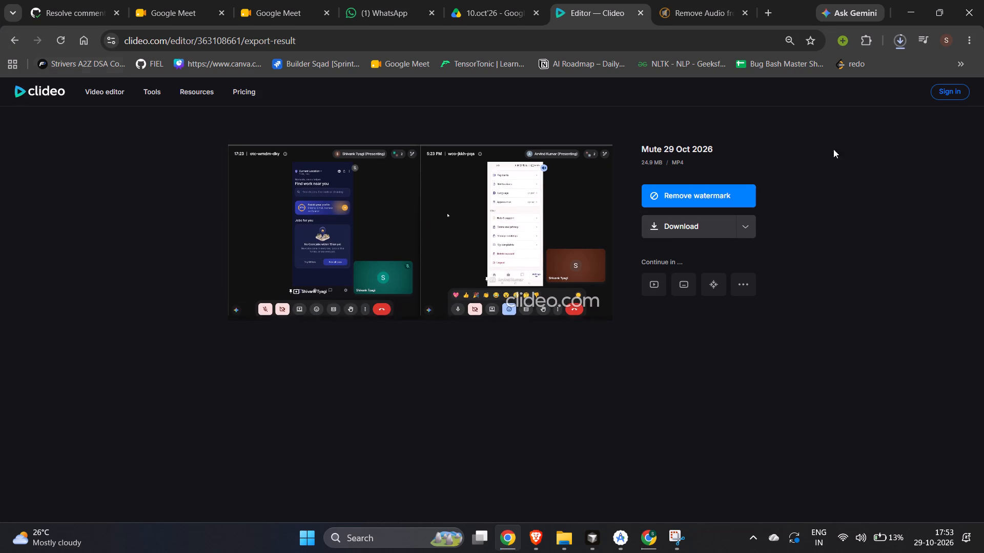
Go back from the AudioRemover site to the Google search results for "remove audio from video".
{"action": "left_click", "coordinate": [709, 24]}
{"action": "left_click", "coordinate": [3, 39]}
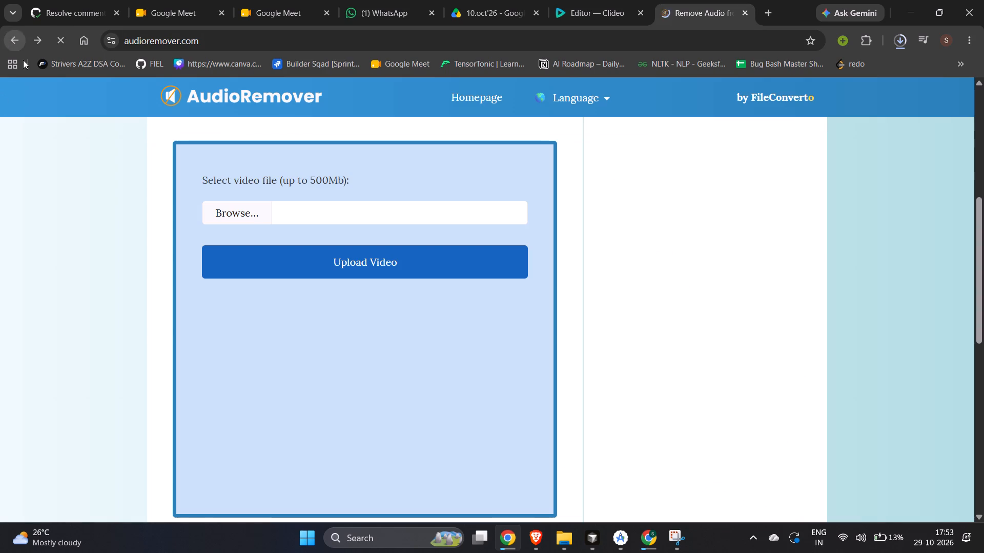
{"action": "left_click", "coordinate": [8, 39]}
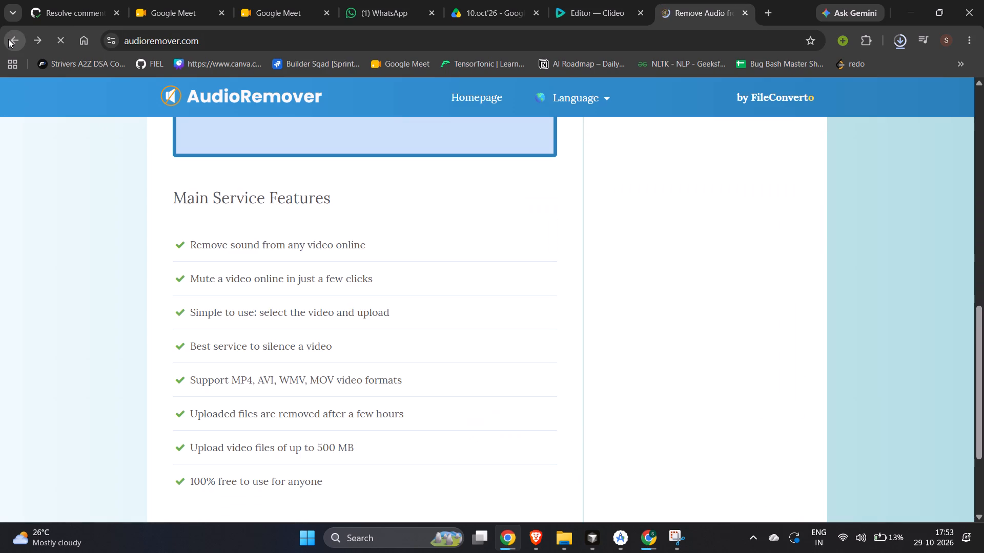
{"action": "left_click", "coordinate": [8, 39]}
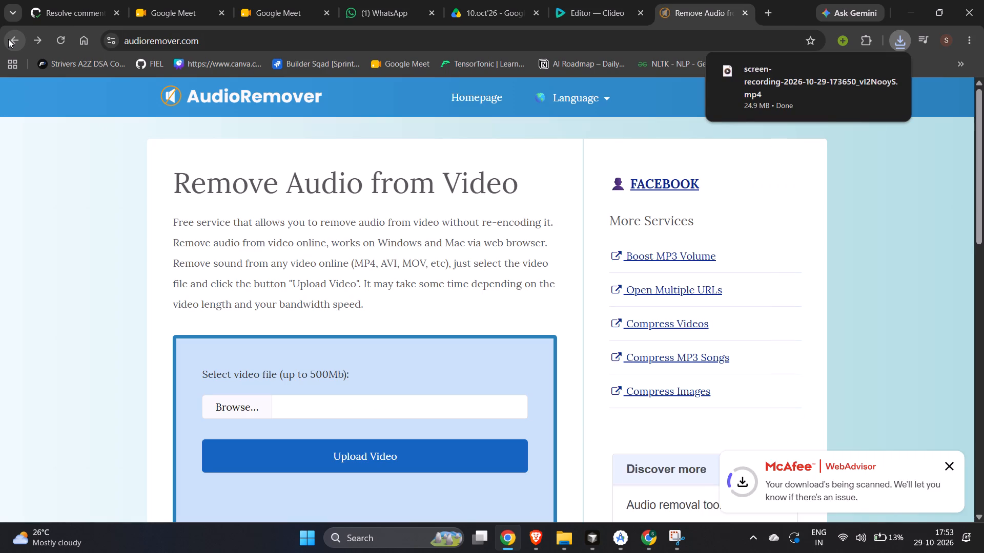
{"action": "left_click", "coordinate": [8, 39]}
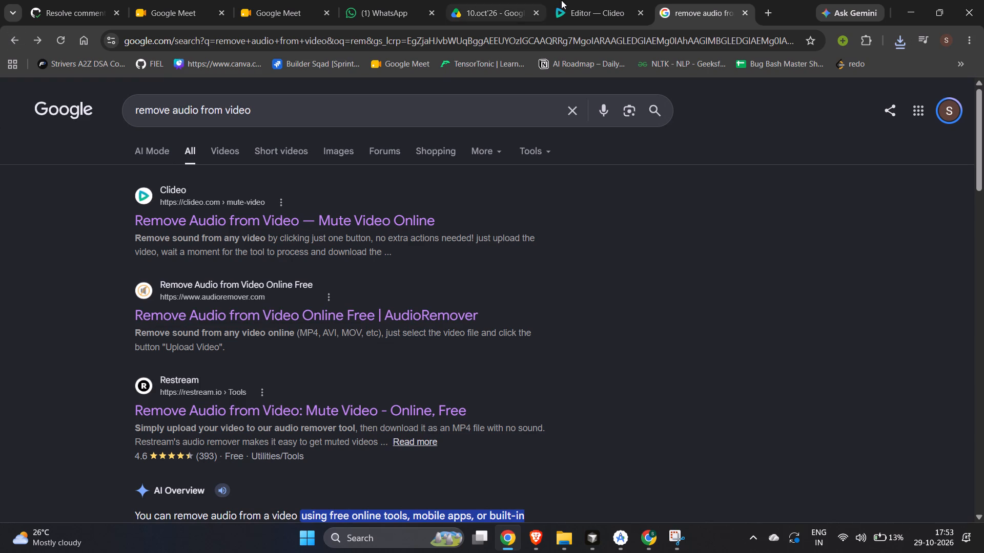
{"action": "left_click", "coordinate": [575, 0]}
{"action": "left_click", "coordinate": [19, 43]}
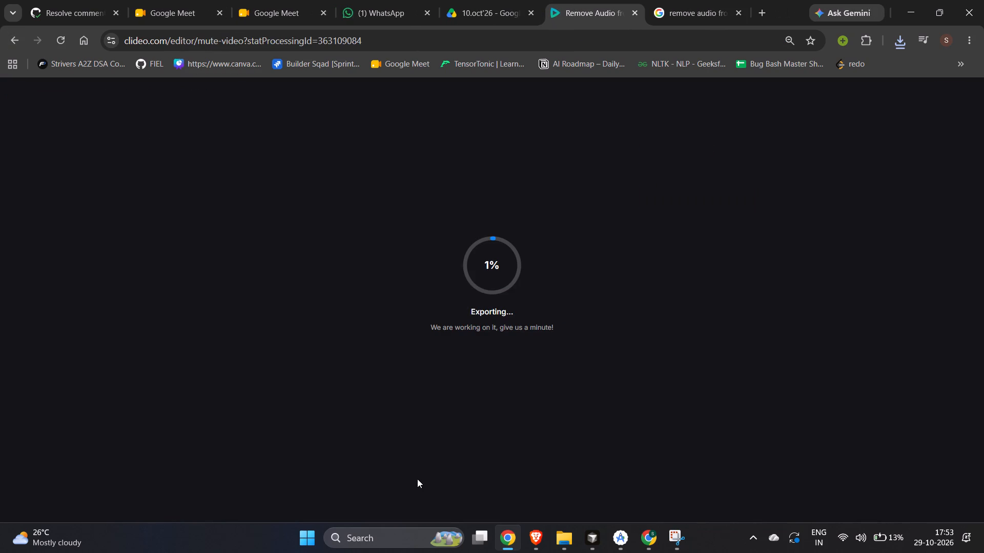
{"action": "left_click", "coordinate": [19, 24]}
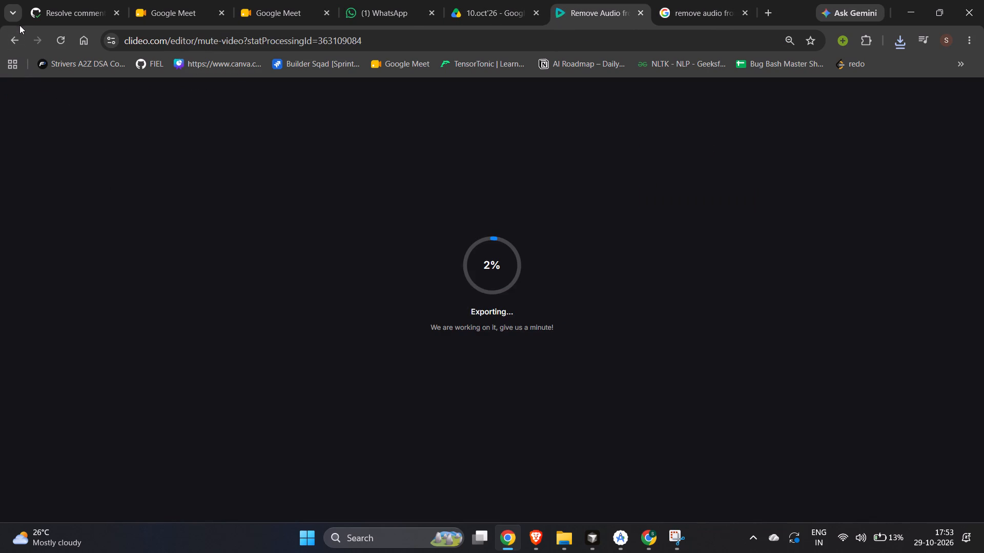
{"action": "left_click", "coordinate": [20, 38]}
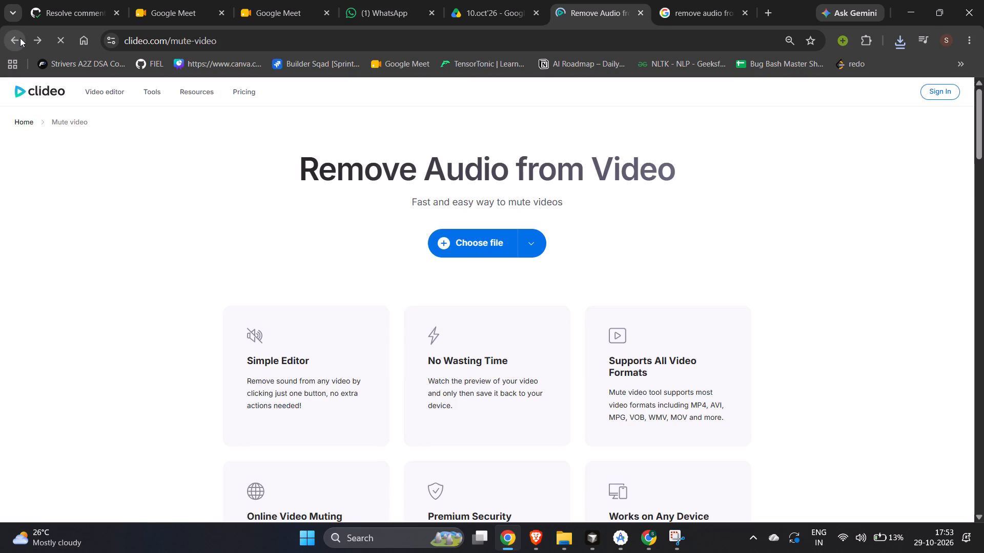
{"action": "left_click", "coordinate": [478, 247]}
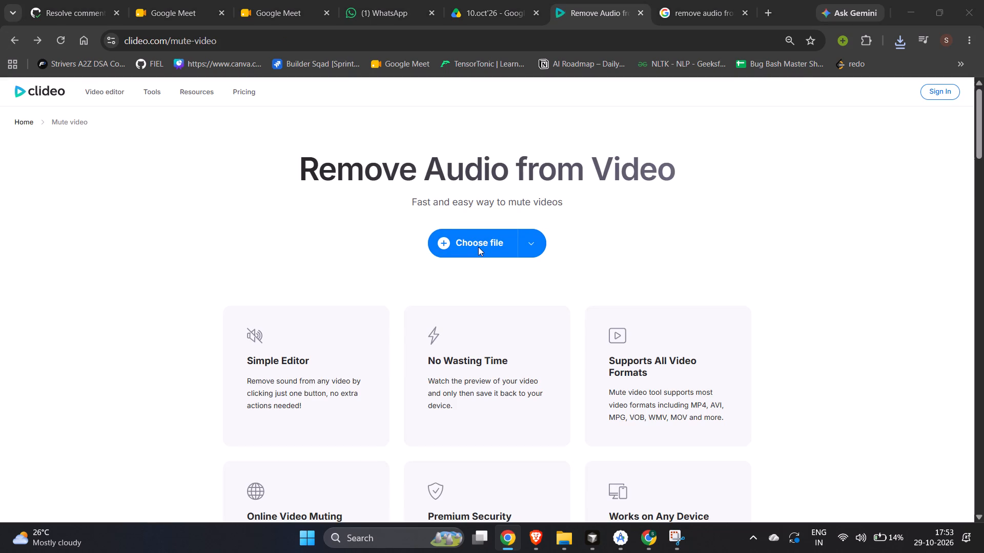
{"action": "scroll", "coordinate": [403, 293], "scroll_direction": "down", "scroll_amount": 9}
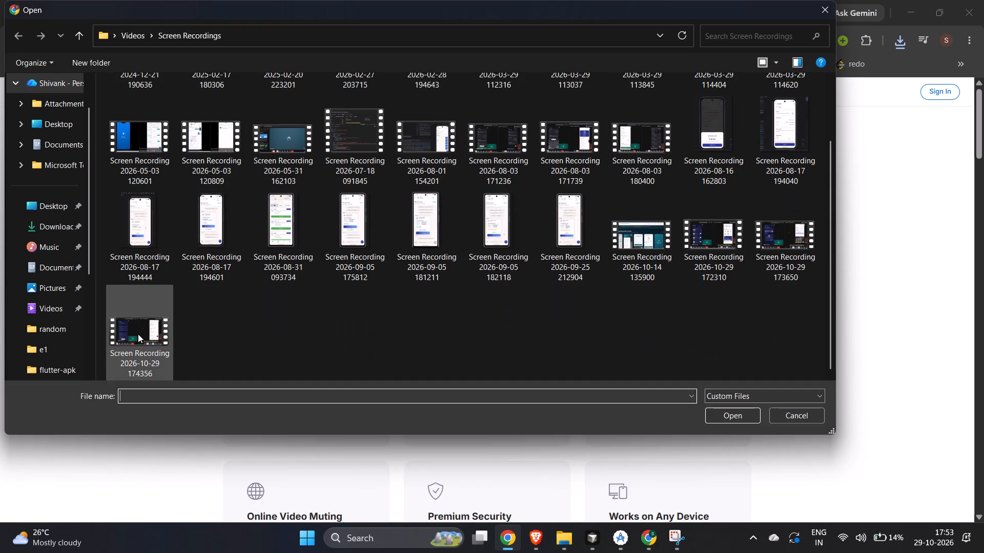
{"action": "left_click", "coordinate": [140, 333]}
{"action": "left_click", "coordinate": [732, 417]}
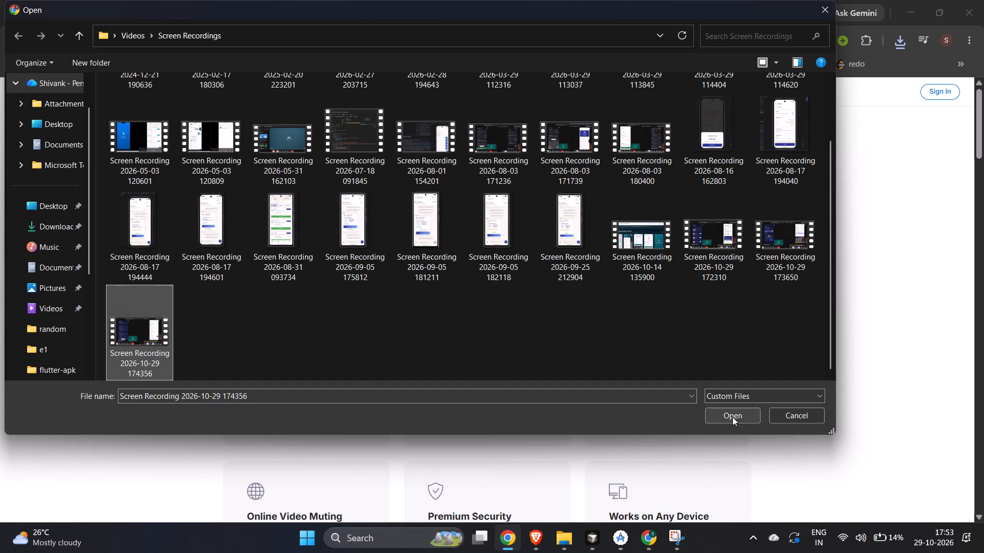
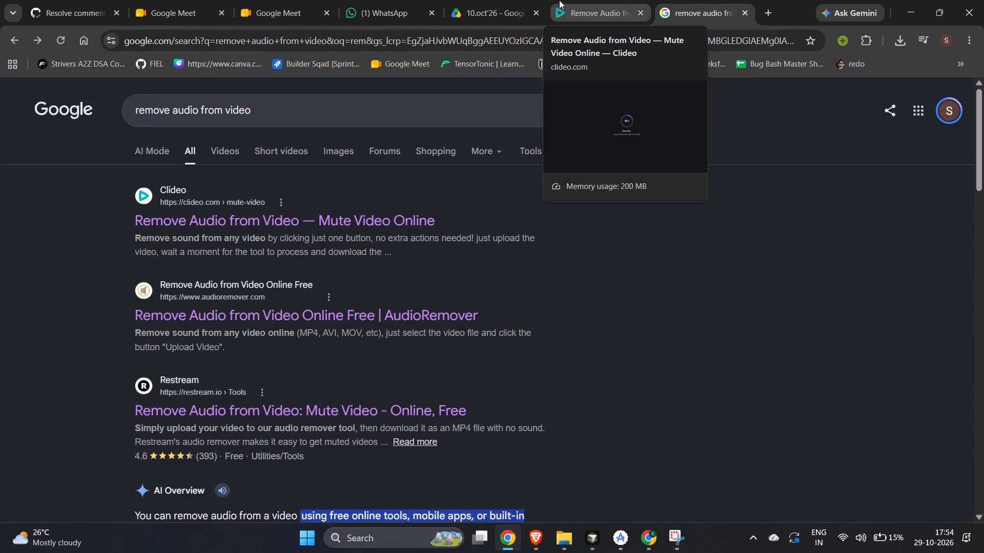
Switch to the 10.oct'26 Drive folder and rename screen-20261029-142121.mp4 as helper_flow.mp4.
{"action": "left_click", "coordinate": [480, 0]}
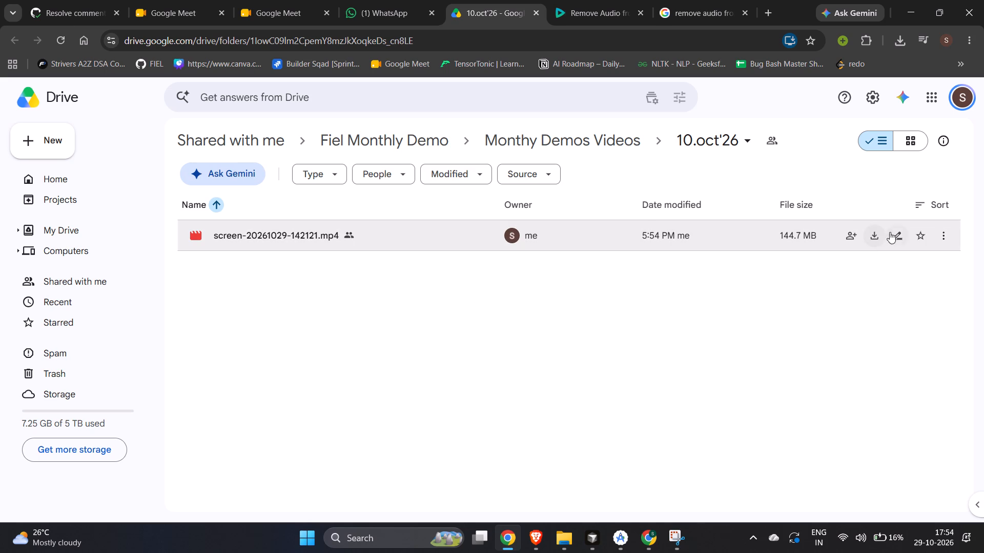
{"action": "left_click", "coordinate": [892, 232]}
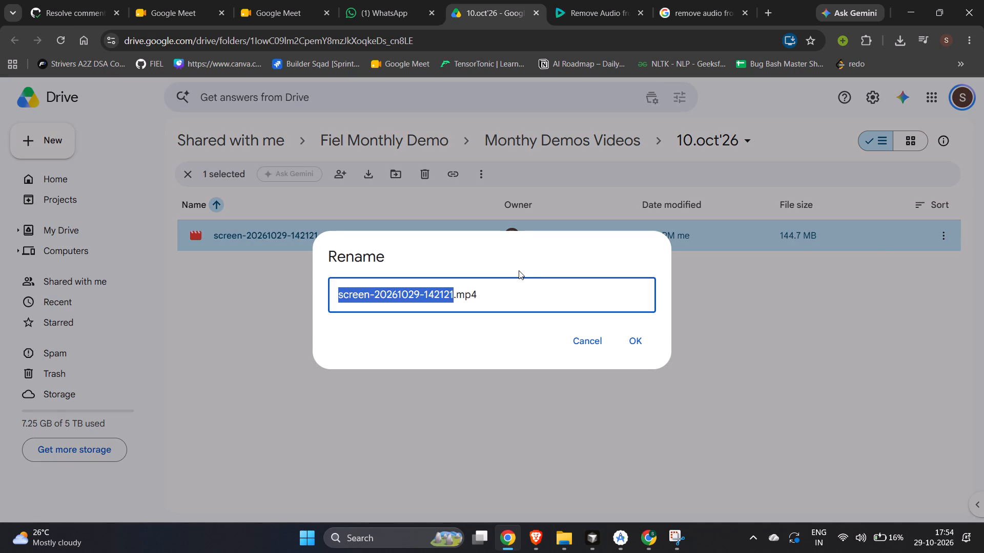
{"action": "key", "text": "BackSpace"}
{"action": "type", "text": "helper"}
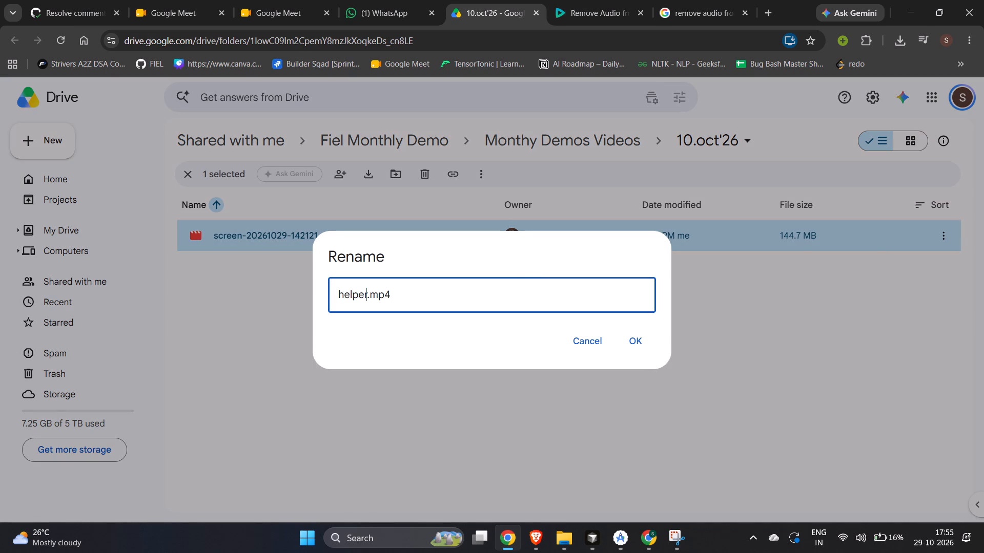
{"action": "key", "text": "shift+underscore"}
{"action": "type", "text": "flow"}
{"action": "left_click", "coordinate": [638, 347]}
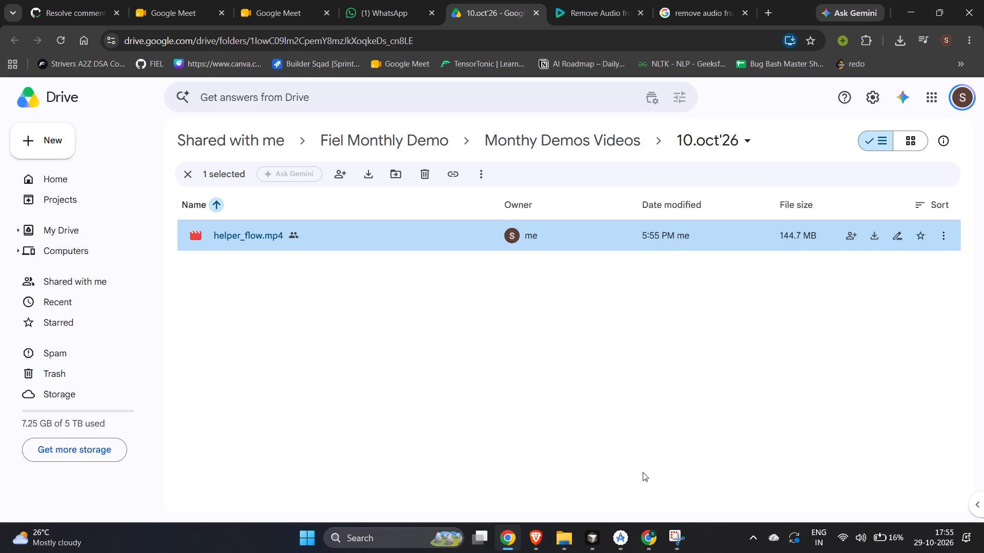
{"action": "left_click", "coordinate": [546, 549]}
{"action": "left_click", "coordinate": [546, 549]}
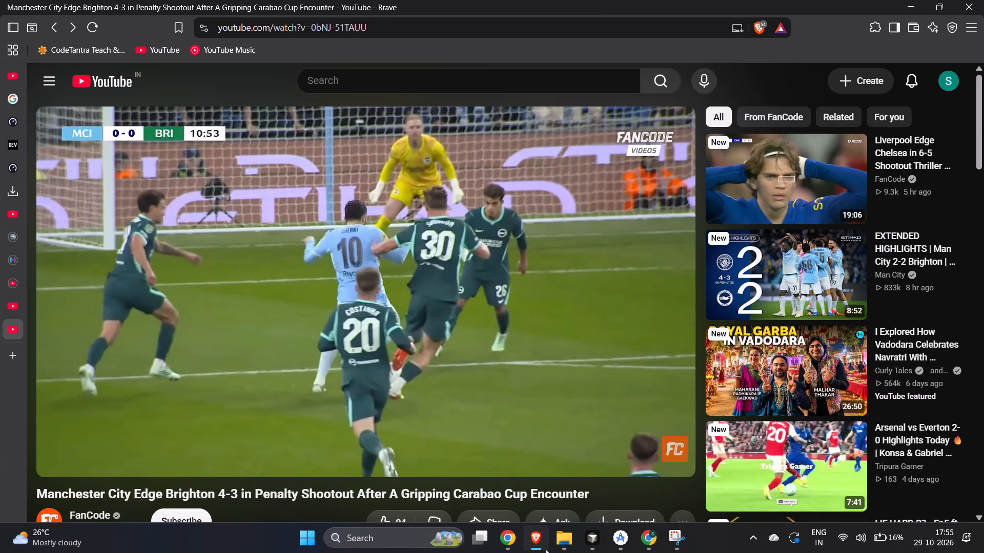
{"action": "left_click", "coordinate": [572, 543]}
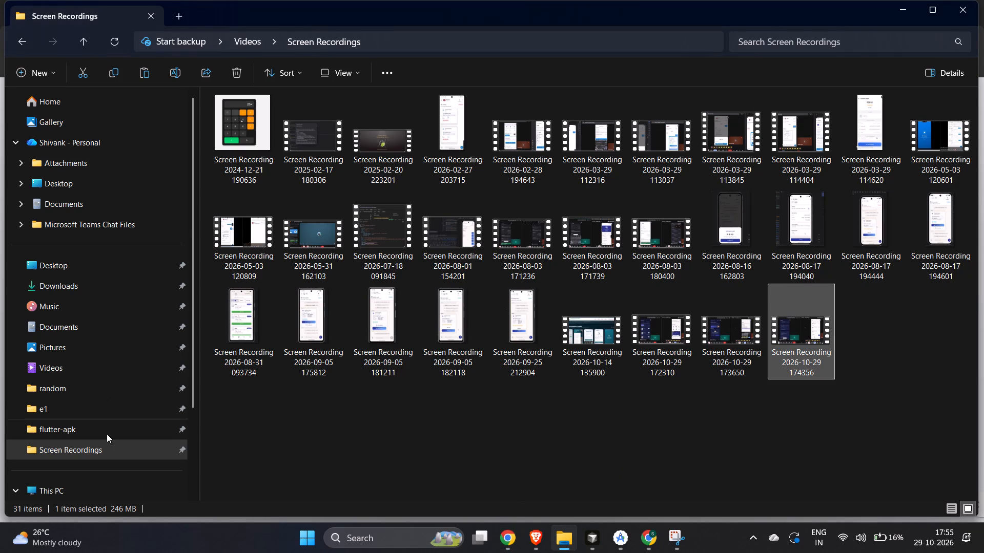
{"action": "left_click", "coordinate": [102, 416]}
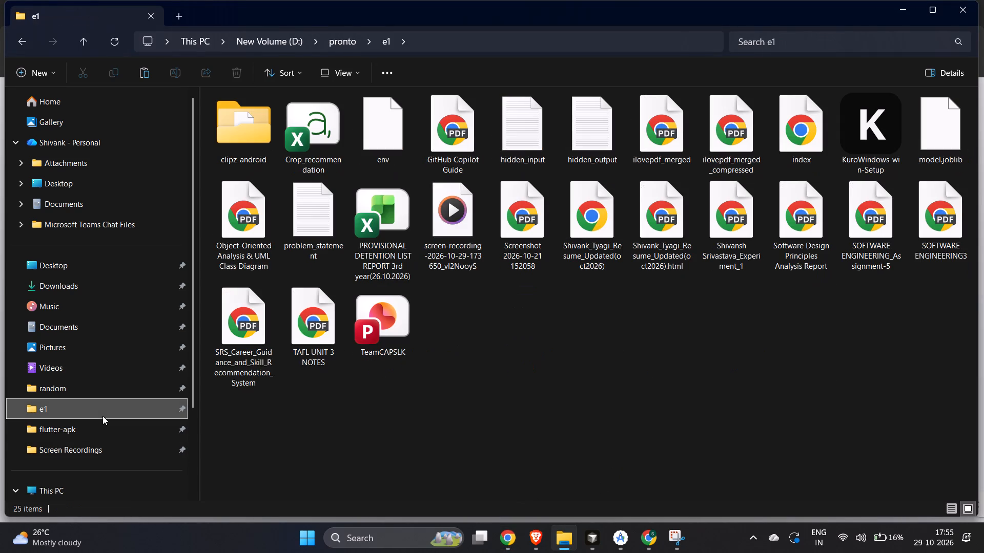
{"action": "double_click", "coordinate": [448, 233]}
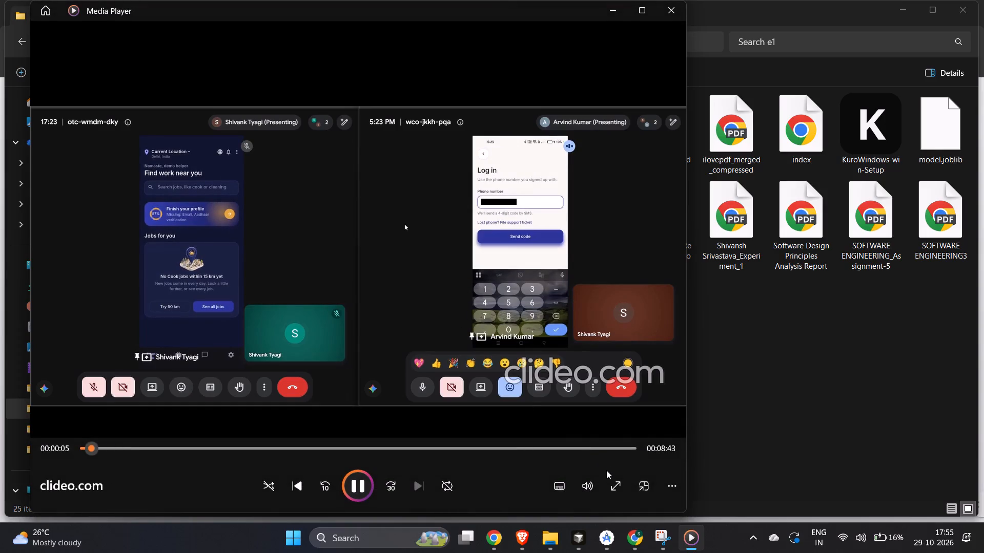
{"action": "left_click", "coordinate": [590, 485]}
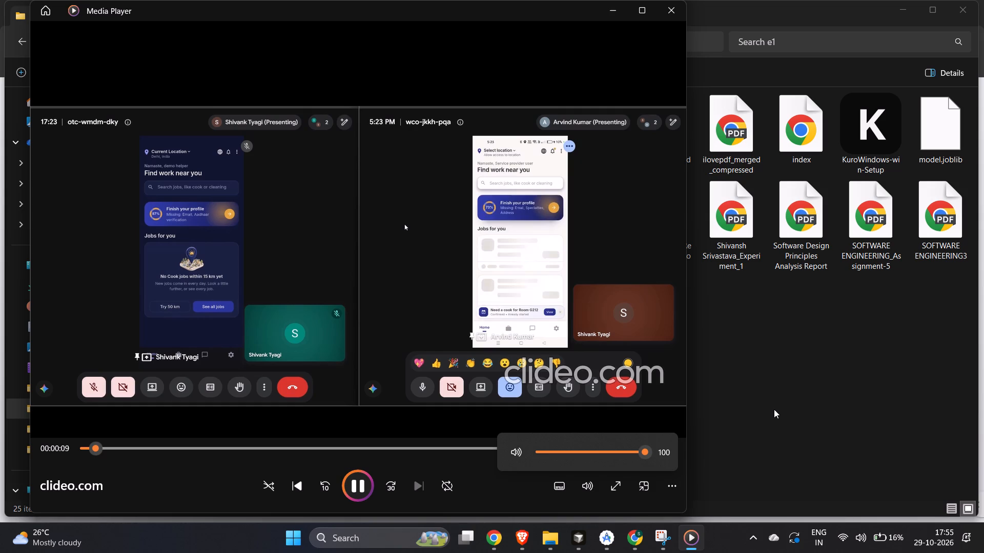
{"action": "left_click", "coordinate": [667, 20]}
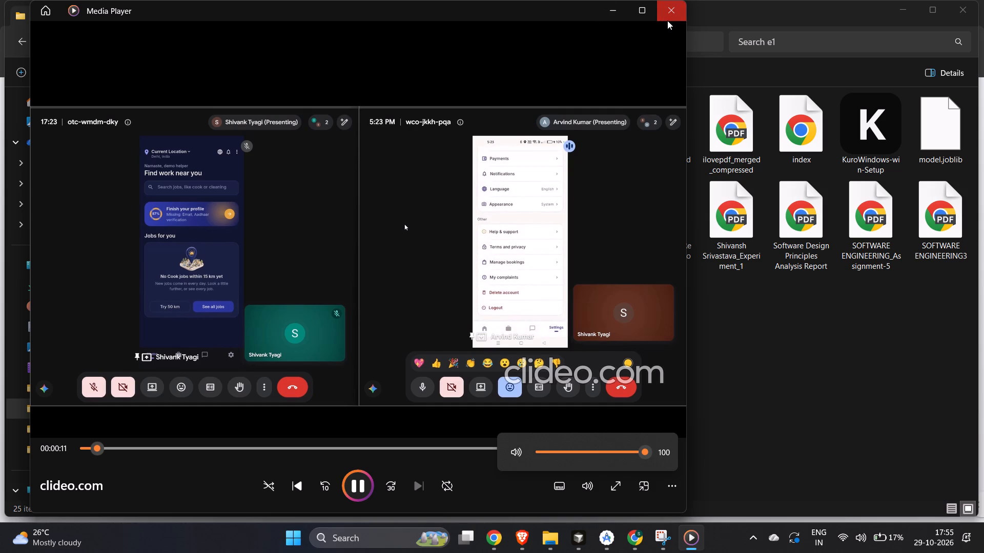
{"action": "left_click", "coordinate": [499, 552]}
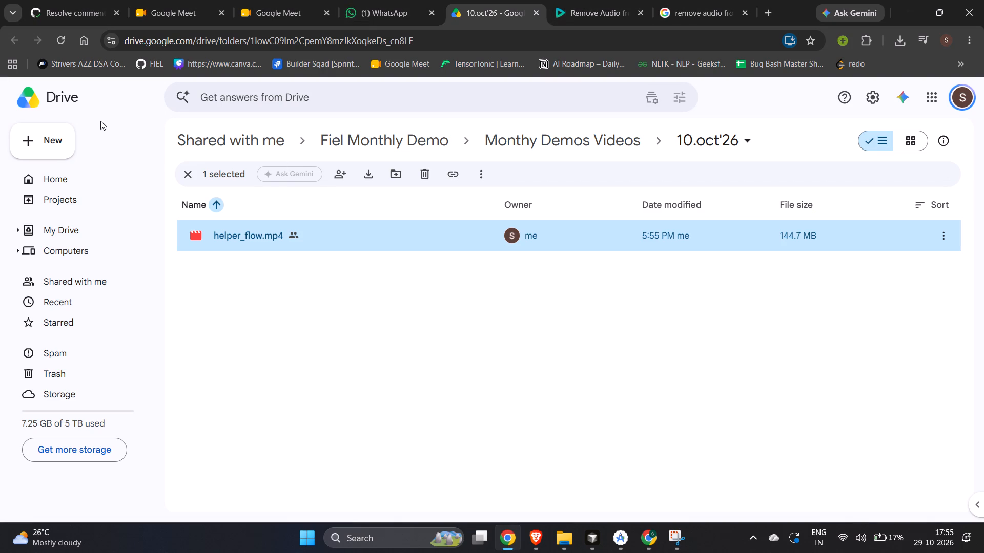
{"action": "left_click", "coordinate": [55, 144]}
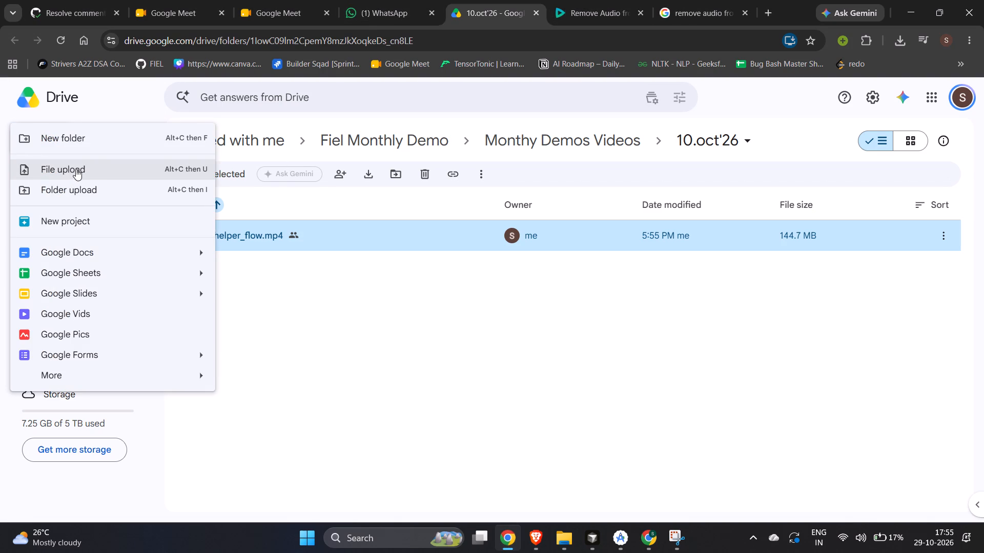
{"action": "left_click", "coordinate": [76, 169]}
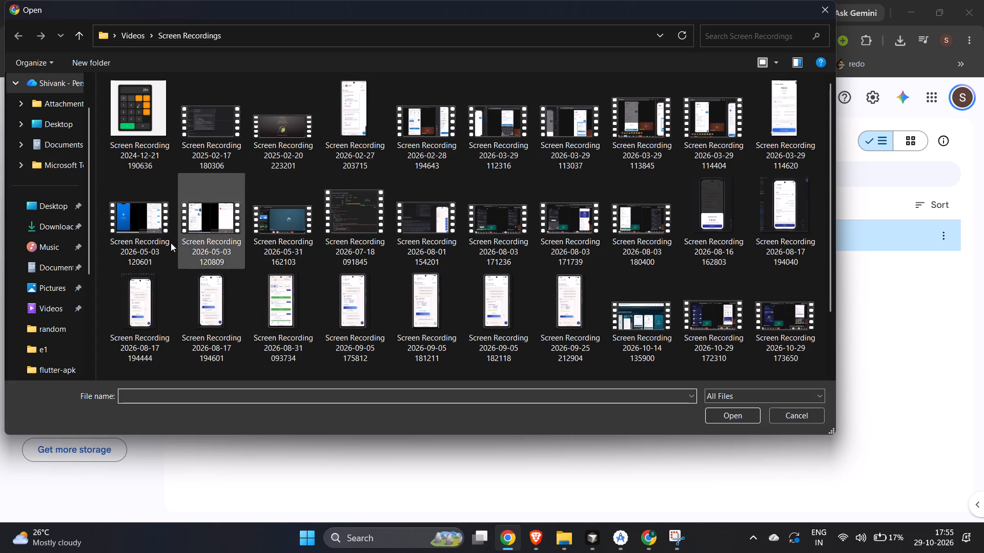
{"action": "left_click", "coordinate": [36, 348]}
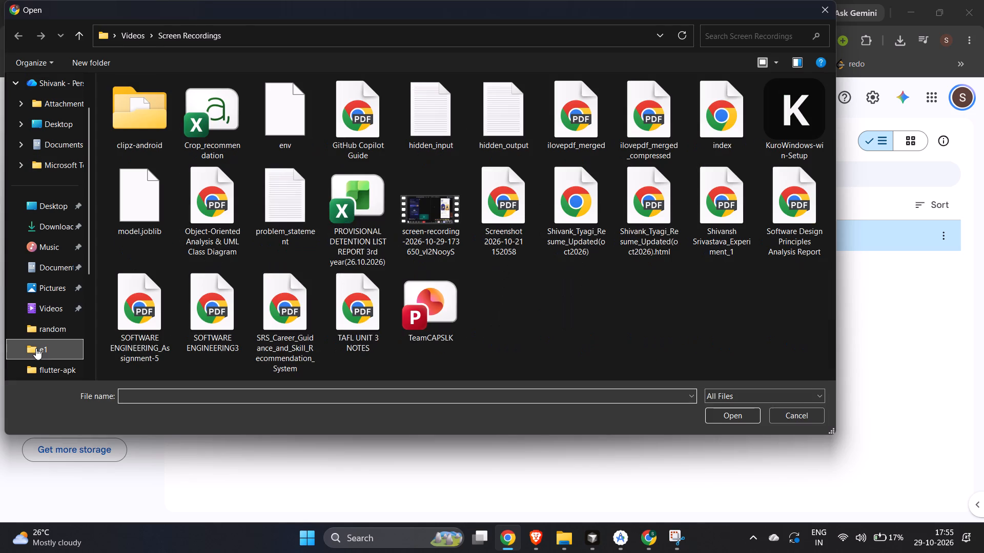
{"action": "left_click", "coordinate": [434, 201]}
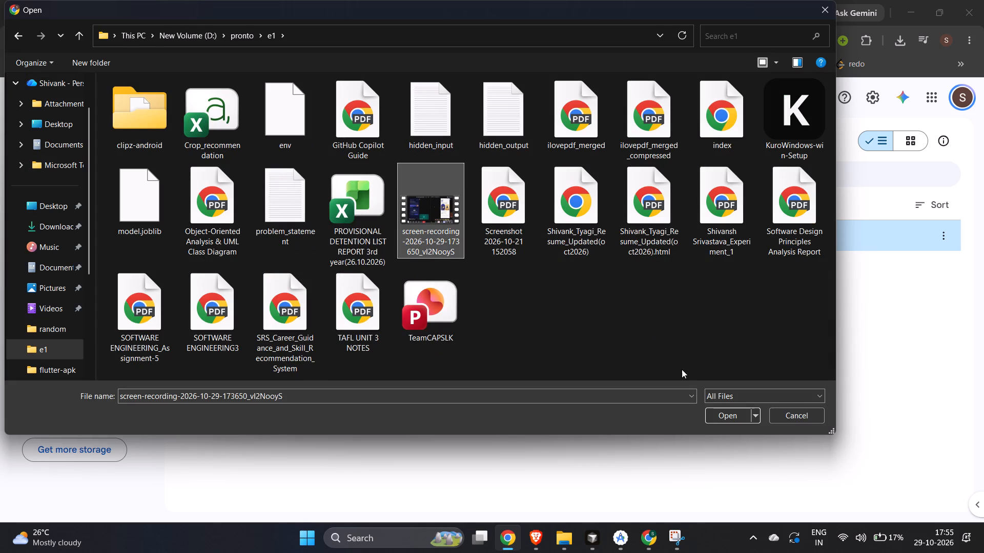
{"action": "left_click", "coordinate": [726, 417]}
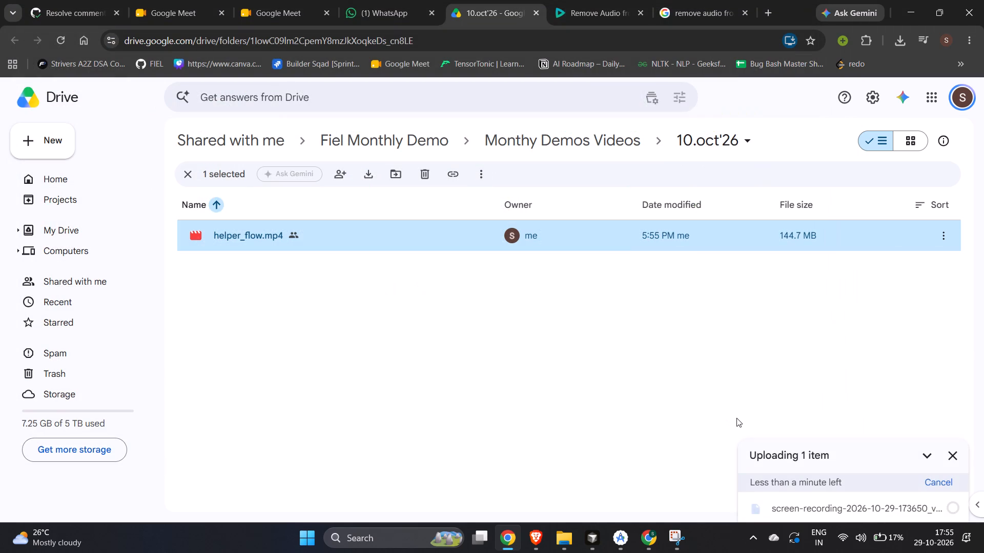
Check the Clideo export of the 174356 recording and download the muted MP4 once it is ready.
{"action": "left_click", "coordinate": [600, 0]}
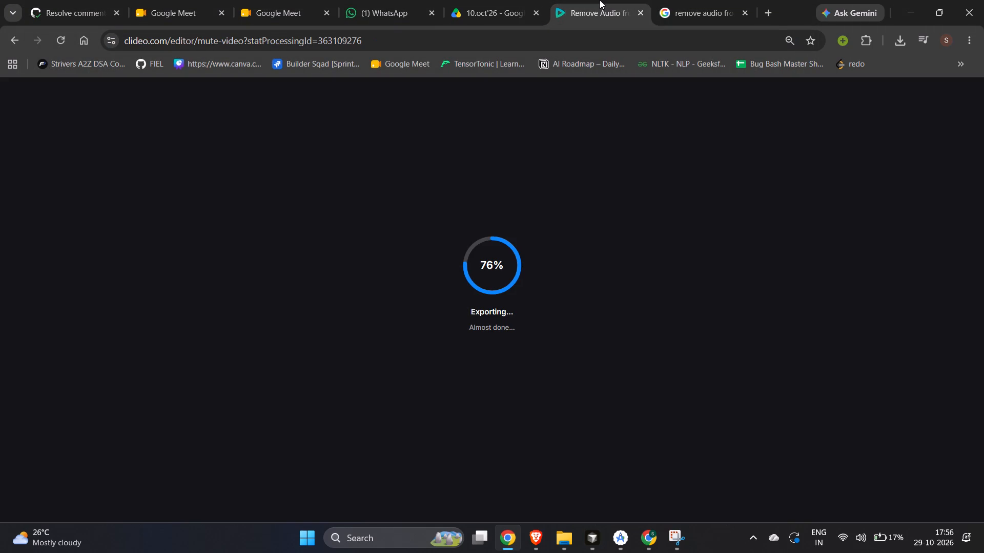
{"action": "left_click", "coordinate": [482, 0]}
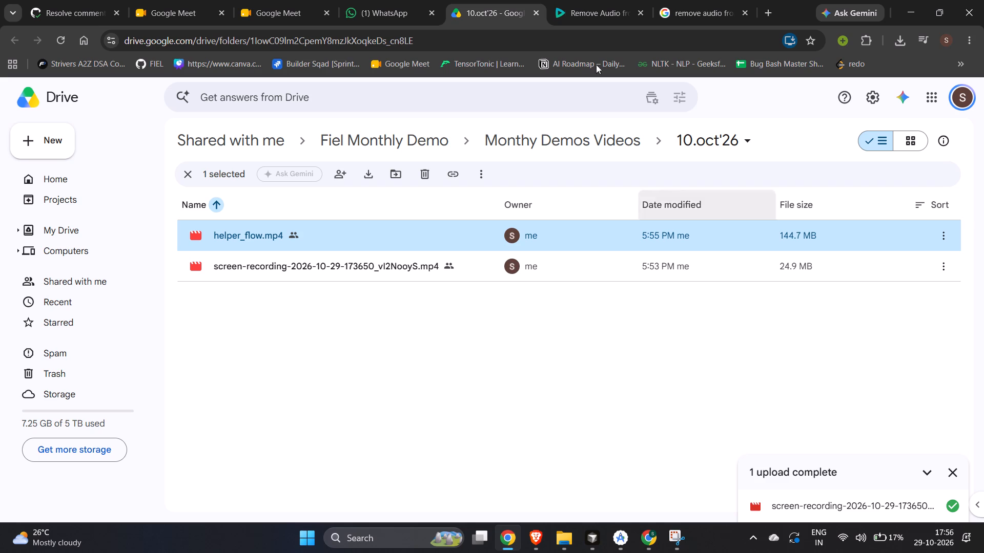
{"action": "double_click", "coordinate": [576, 3]}
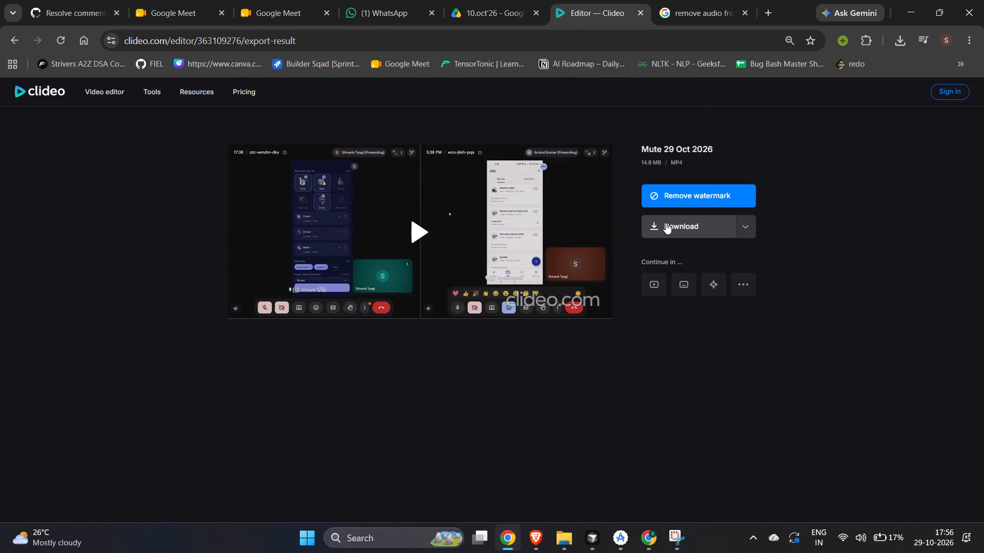
{"action": "left_click", "coordinate": [666, 223]}
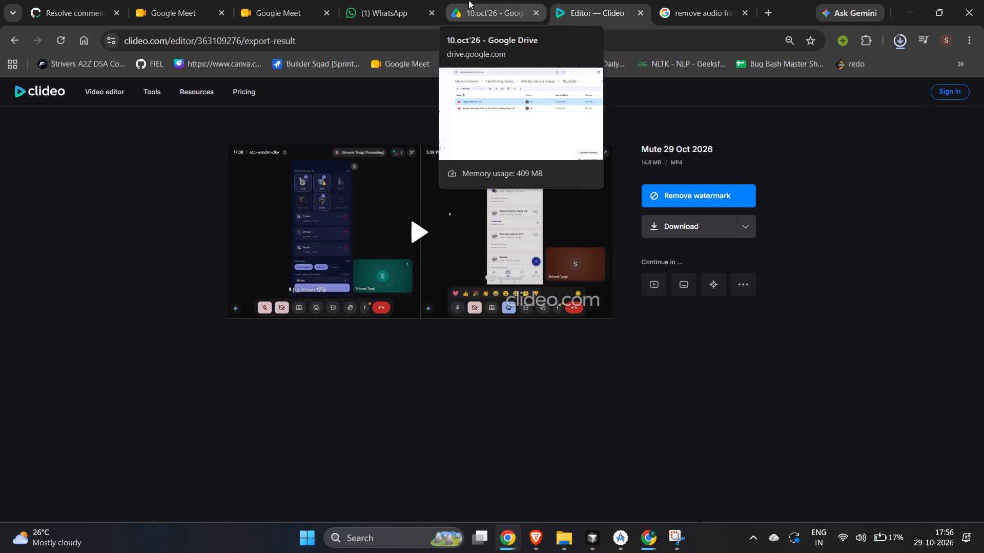
{"action": "left_click", "coordinate": [468, 0]}
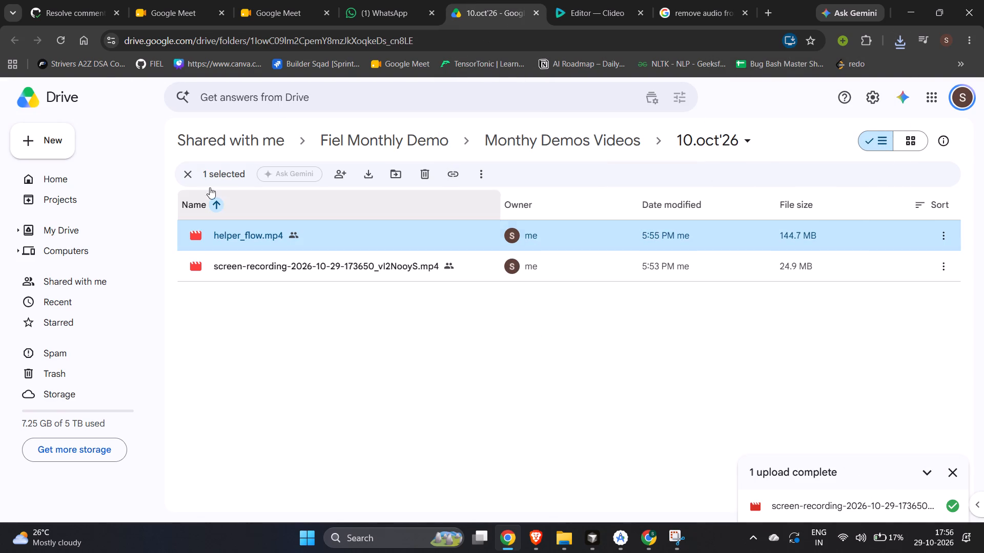
{"action": "left_click", "coordinate": [58, 144]}
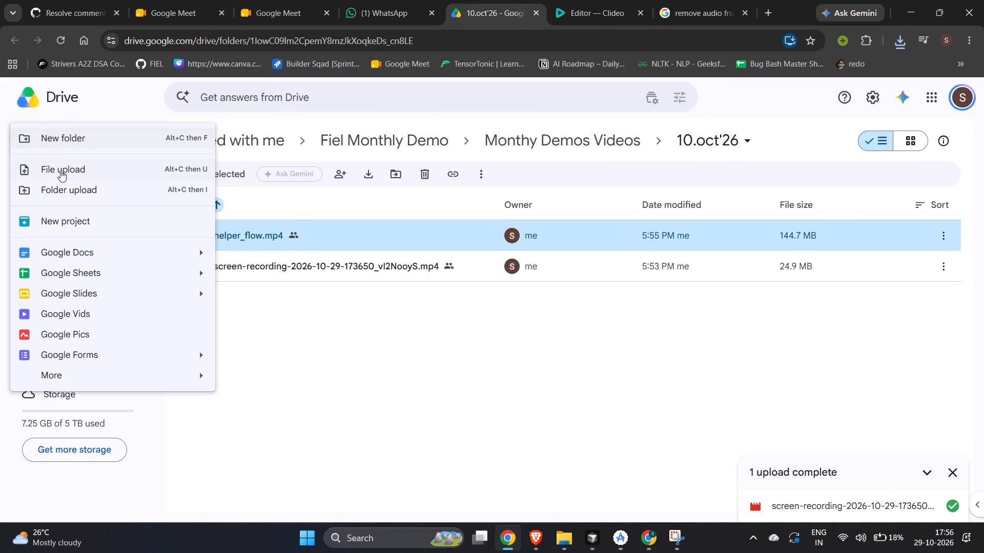
{"action": "left_click", "coordinate": [60, 171]}
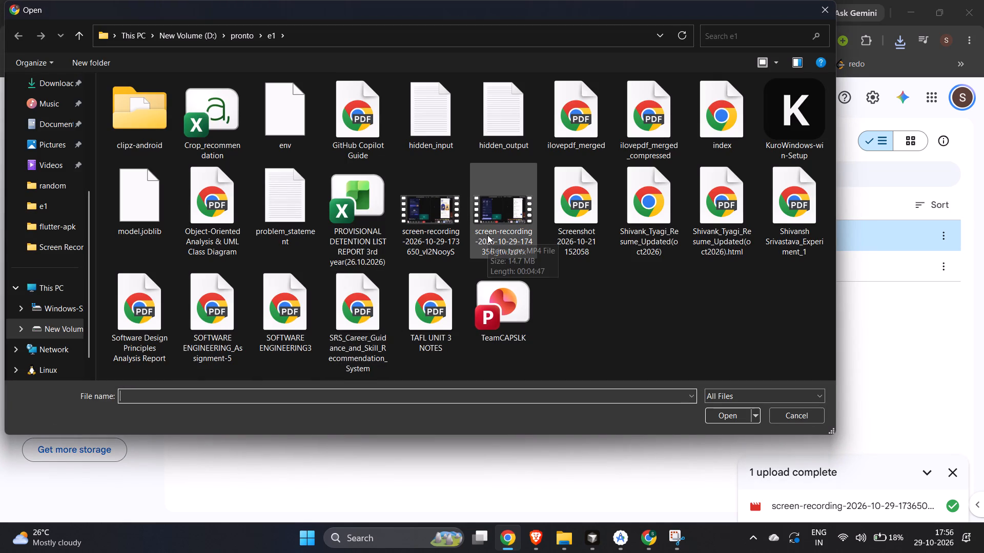
{"action": "left_click", "coordinate": [495, 216]}
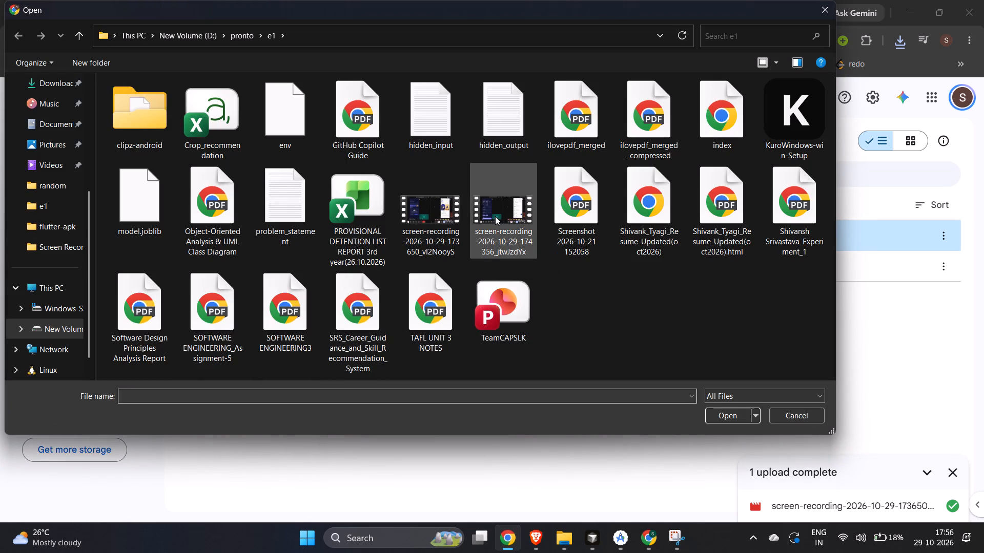
{"action": "left_click", "coordinate": [735, 414]}
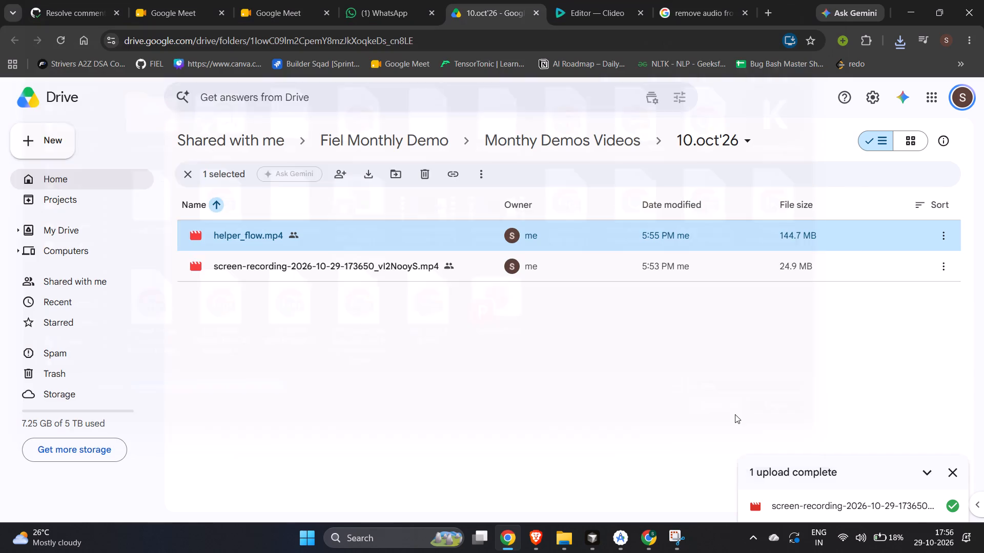